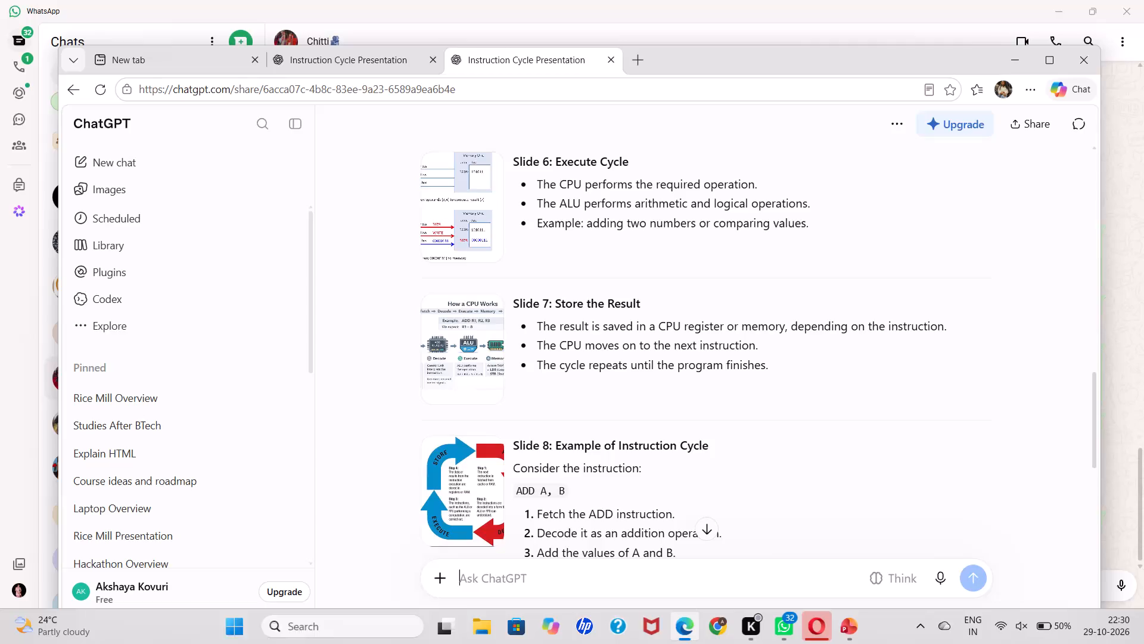
# Copy the Slide 7 heading "Store the Result" and paste it onto PowerPoint slide 8 as a text box and into the purple title banner.
pyautogui.moveTo(556, 302); pyautogui.dragTo(620, 305)
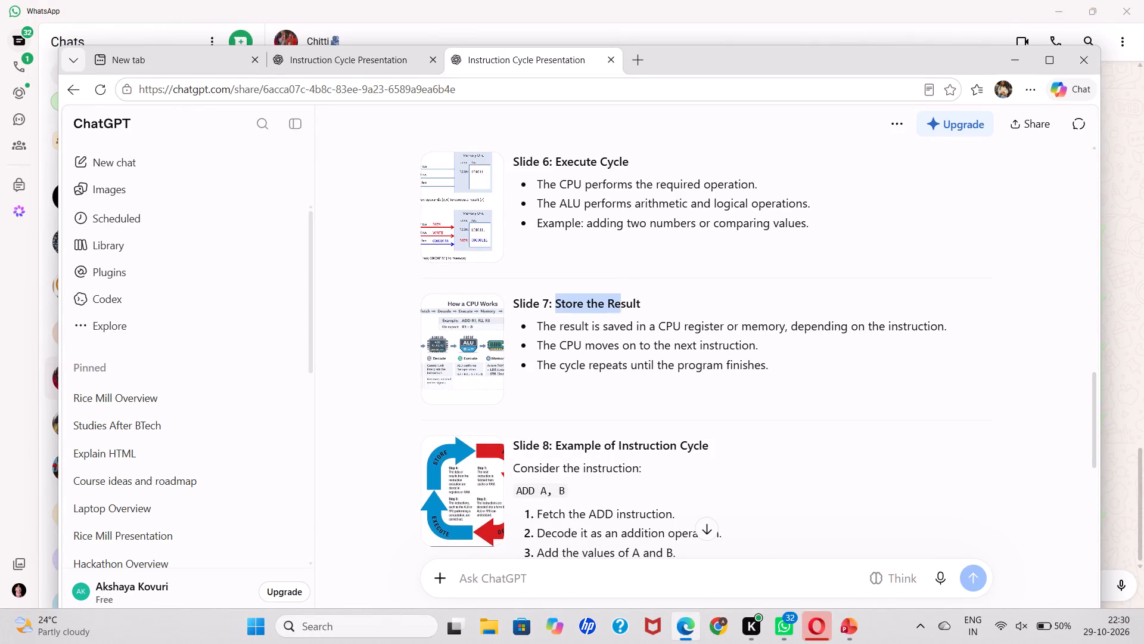
pyautogui.moveTo(620, 305); pyautogui.dragTo(660, 308)
pyautogui.hotkey('ctrl', 'c')
pyautogui.click(865, 633)
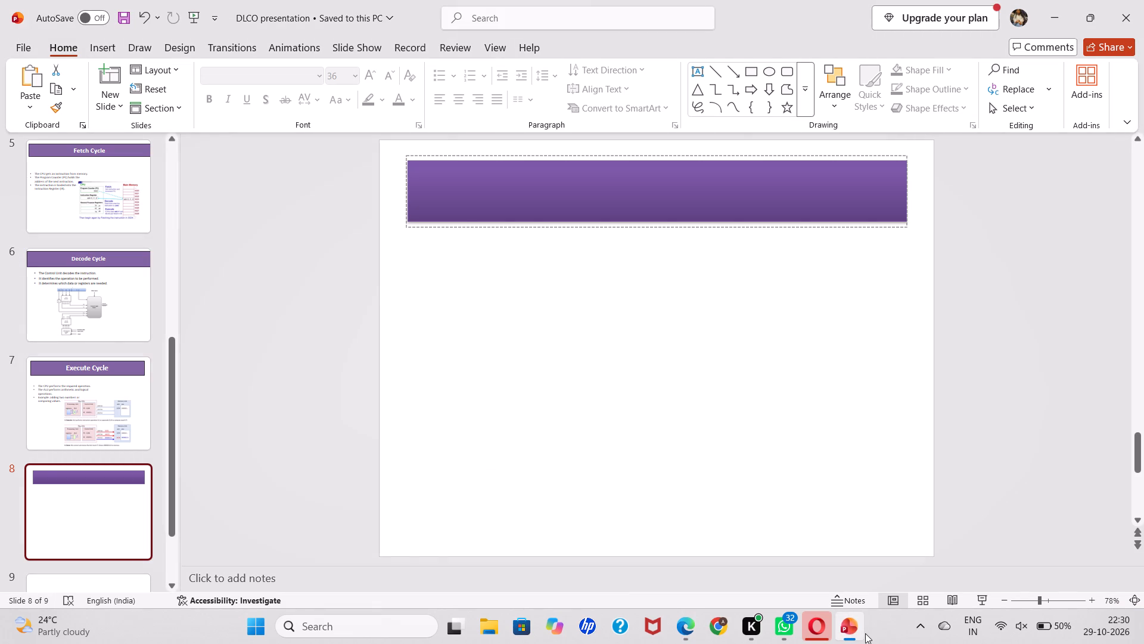
pyautogui.hotkey('ctrl', 'v')
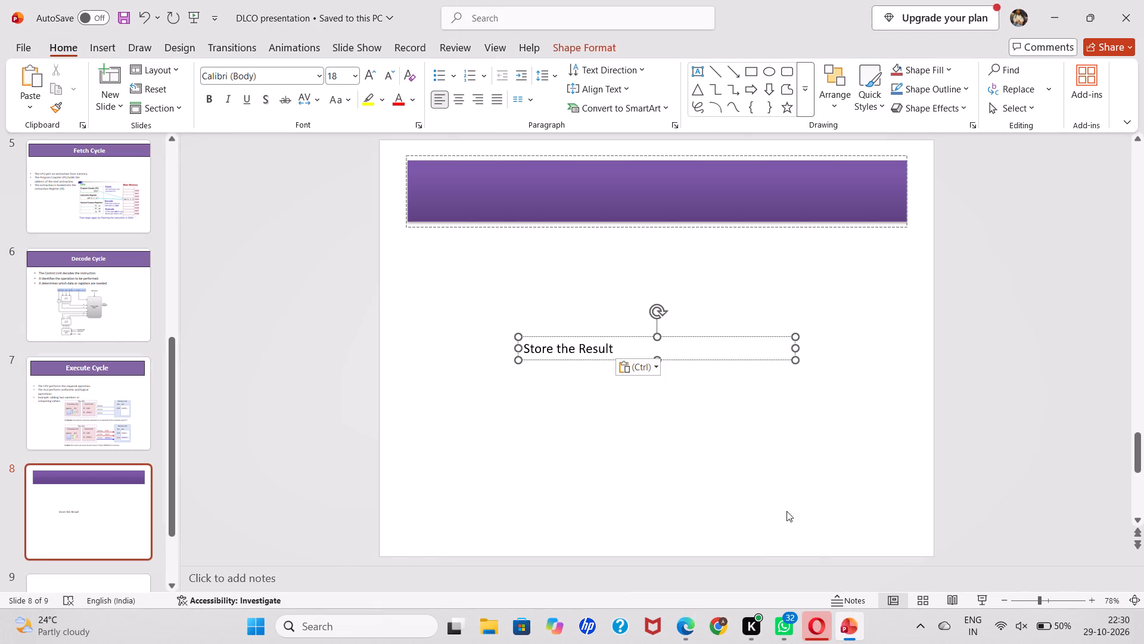
pyautogui.click(509, 191)
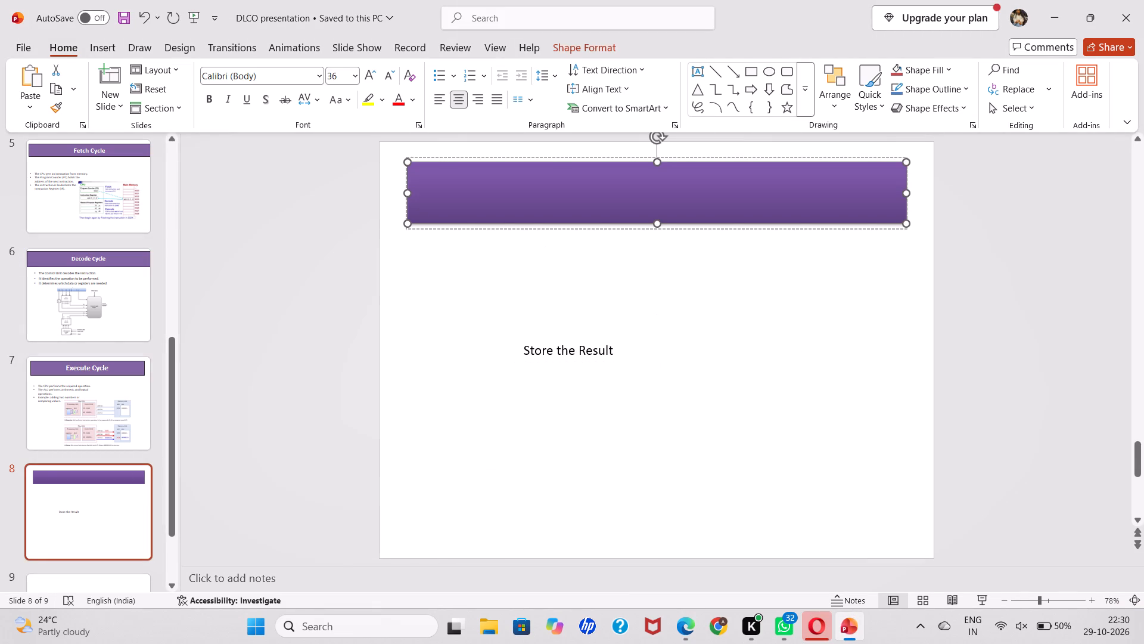
pyautogui.hotkey('ctrl', 'v')
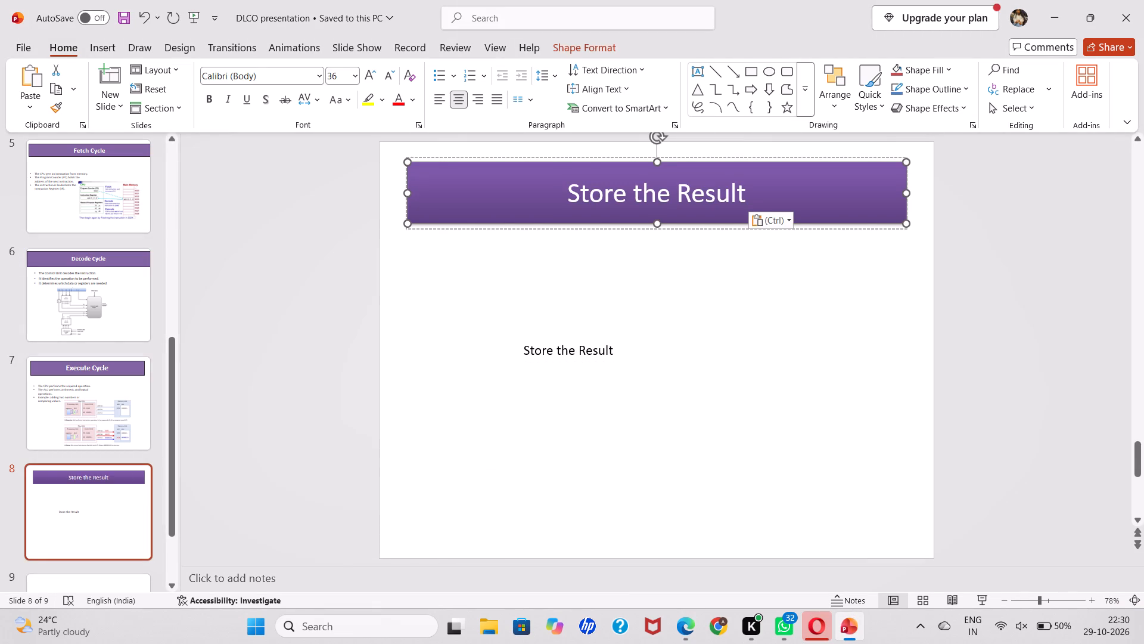
# Make the "Store the Result" title in slide 8's purple banner bold.
pyautogui.moveTo(579, 189); pyautogui.dragTo(562, 196)
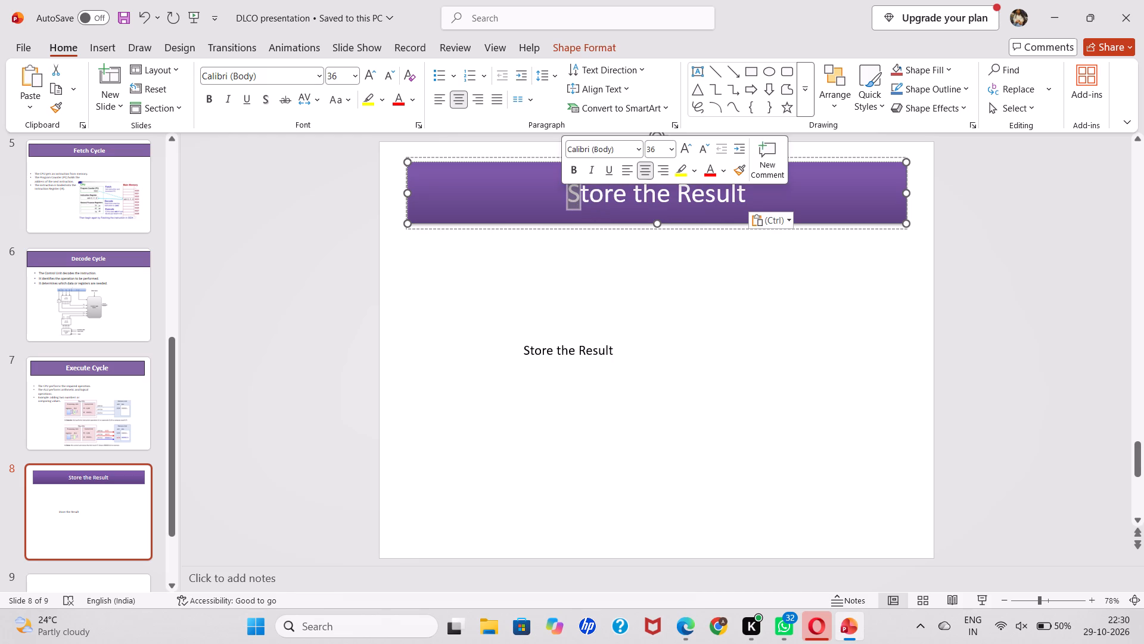
pyautogui.click(568, 195)
pyautogui.moveTo(568, 195); pyautogui.dragTo(635, 204)
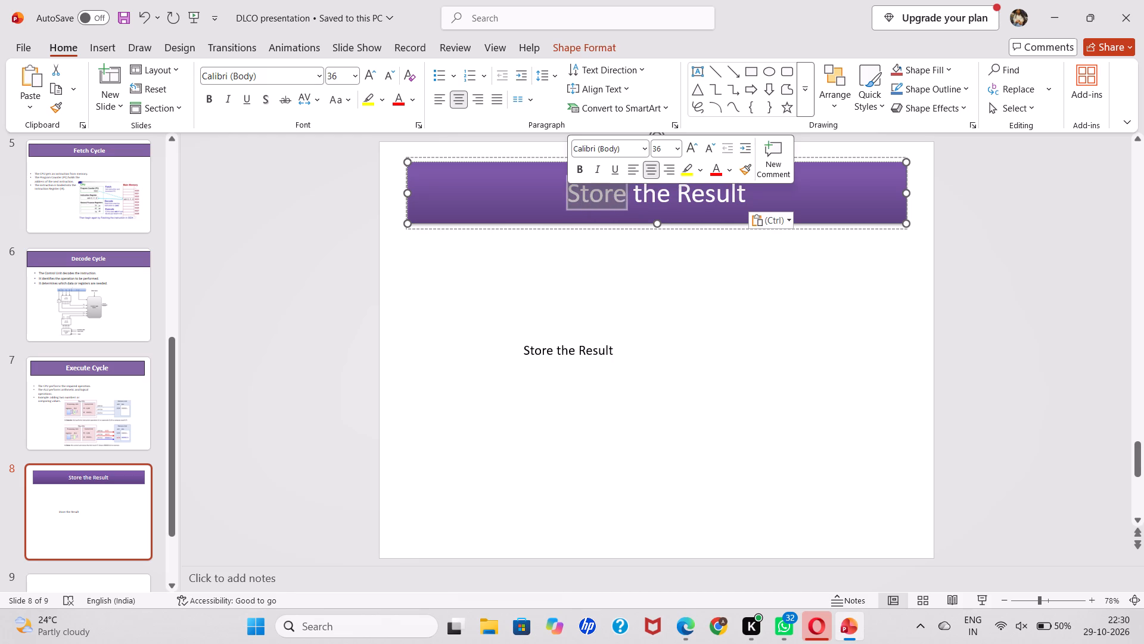
pyautogui.moveTo(635, 204); pyautogui.dragTo(713, 206)
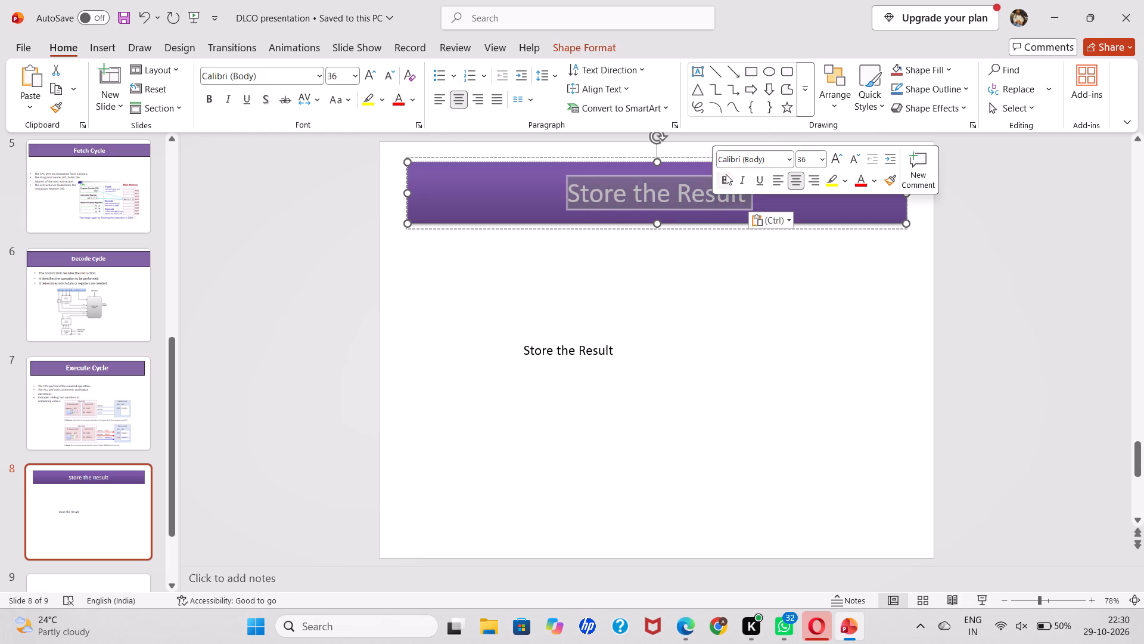
pyautogui.click(726, 174)
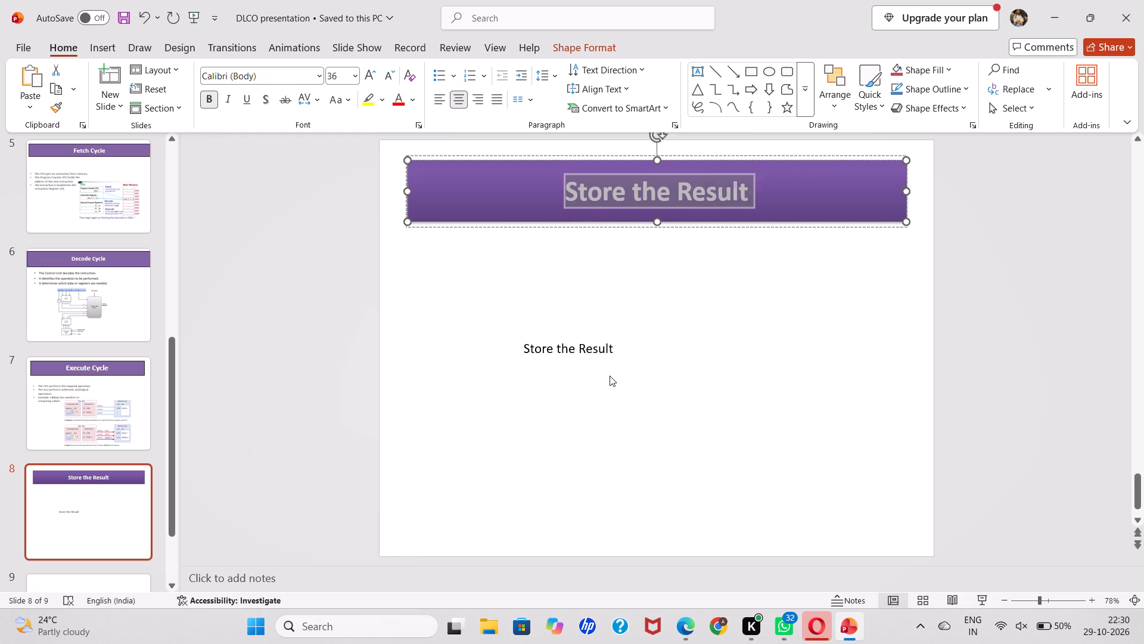
pyautogui.click(610, 376)
# Delete all the text from the extra "Store the Result" text box below the title on slide 8.
pyautogui.click(632, 347)
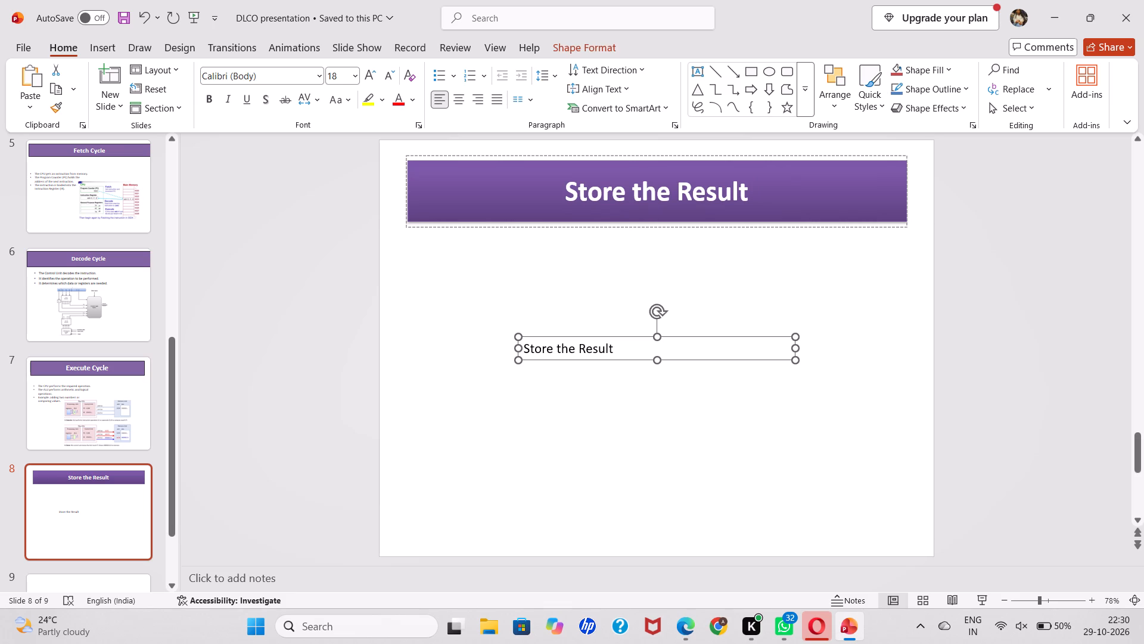
pyautogui.click(619, 350)
pyautogui.click(617, 348)
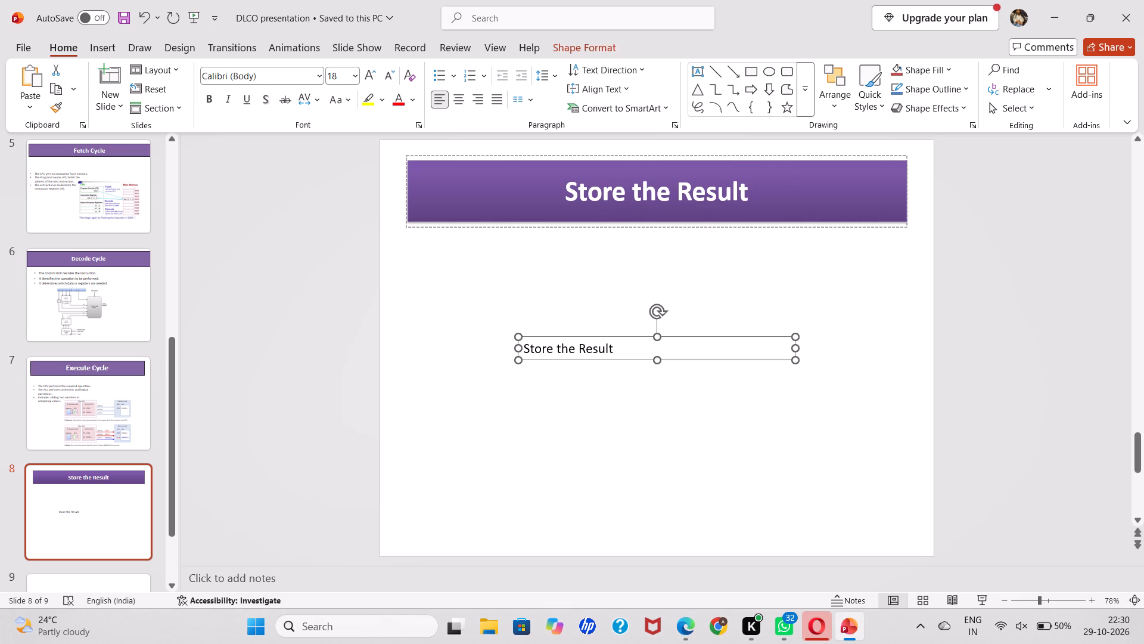
pyautogui.click(617, 348)
pyautogui.click(617, 348)
pyautogui.press('BackSpace')
pyautogui.press('BackSpace')
pyautogui.press('BackSpace')
pyautogui.press('BackSpace')
pyautogui.press('BackSpace')
pyautogui.press('BackSpace')
pyautogui.press('BackSpace')
pyautogui.press('BackSpace')
pyautogui.press('BackSpace')
pyautogui.press('BackSpace')
pyautogui.press('BackSpace')
pyautogui.press('BackSpace')
pyautogui.press('BackSpace')
pyautogui.press('BackSpace')
pyautogui.press('BackSpace')
pyautogui.press('BackSpace')
pyautogui.press('BackSpace')
pyautogui.press('BackSpace')
pyautogui.press('BackSpace')
pyautogui.press('BackSpace')
pyautogui.press('BackSpace')
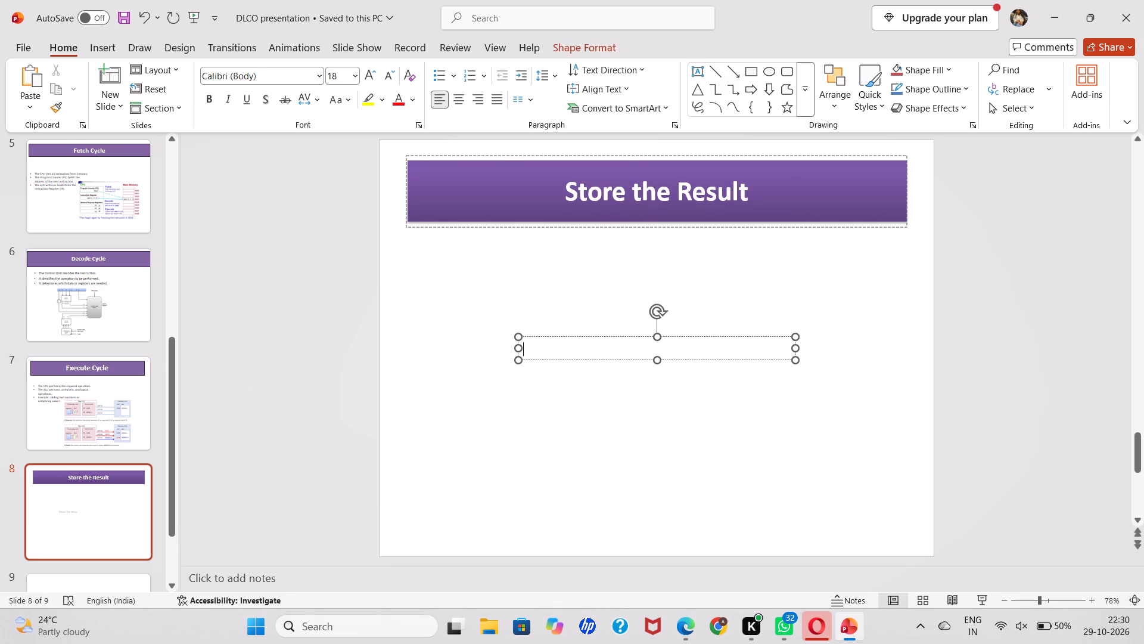
# Copy the three Slide 7 bullet points from ChatGPT in Edge and paste them into the empty text box on PowerPoint slide 8.
pyautogui.click(676, 617)
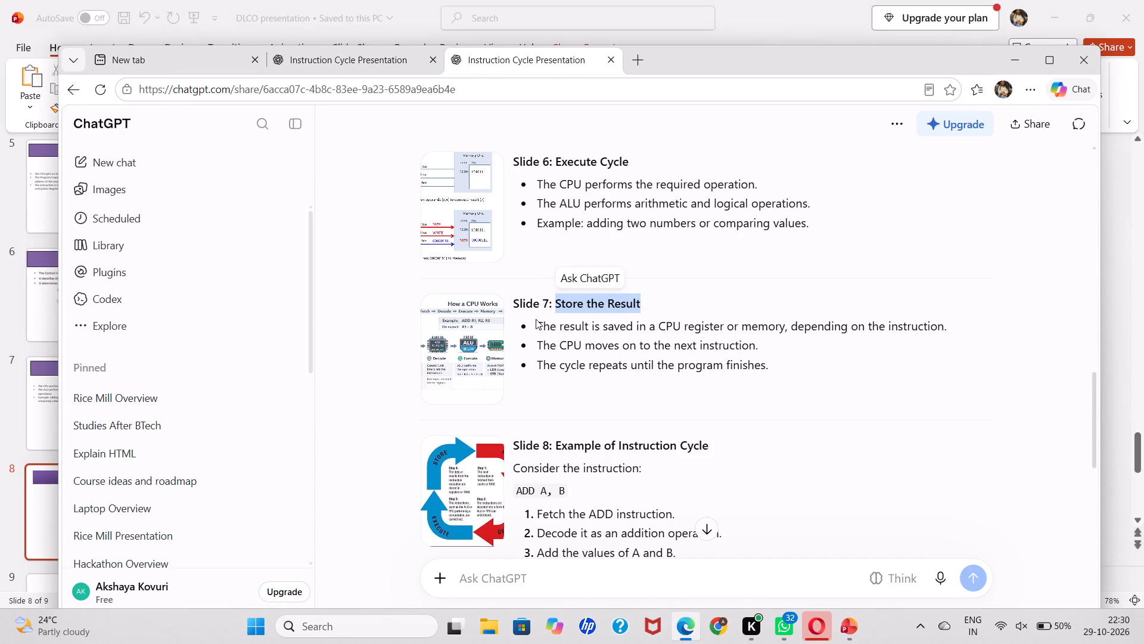
pyautogui.moveTo(539, 323); pyautogui.dragTo(713, 410)
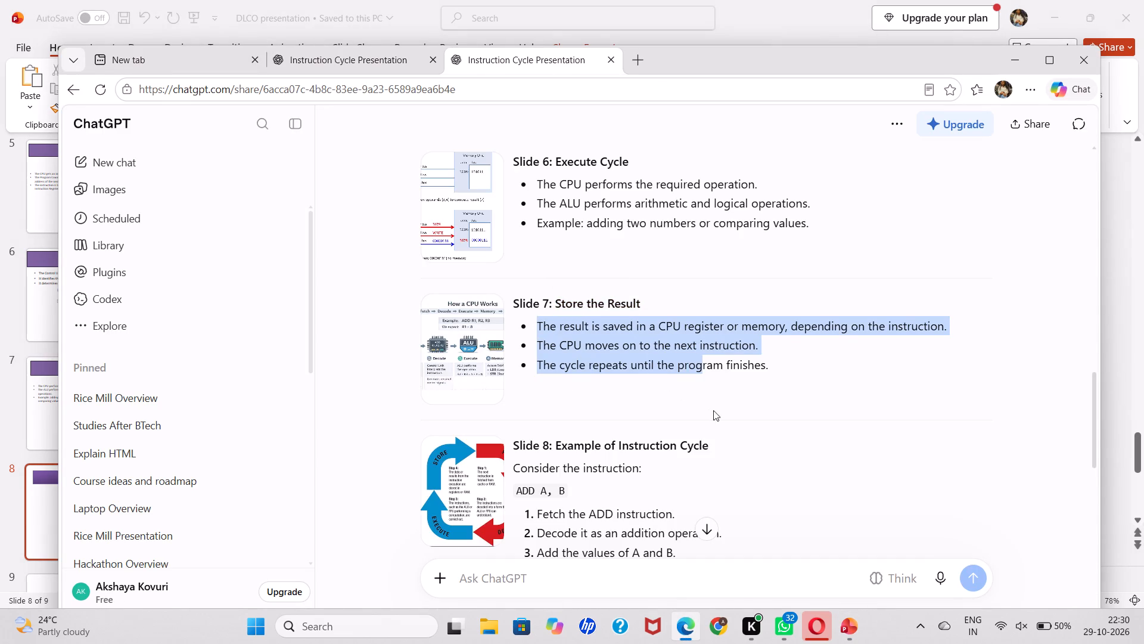
pyautogui.moveTo(713, 410); pyautogui.dragTo(741, 415)
pyautogui.hotkey('ctrl', 'c')
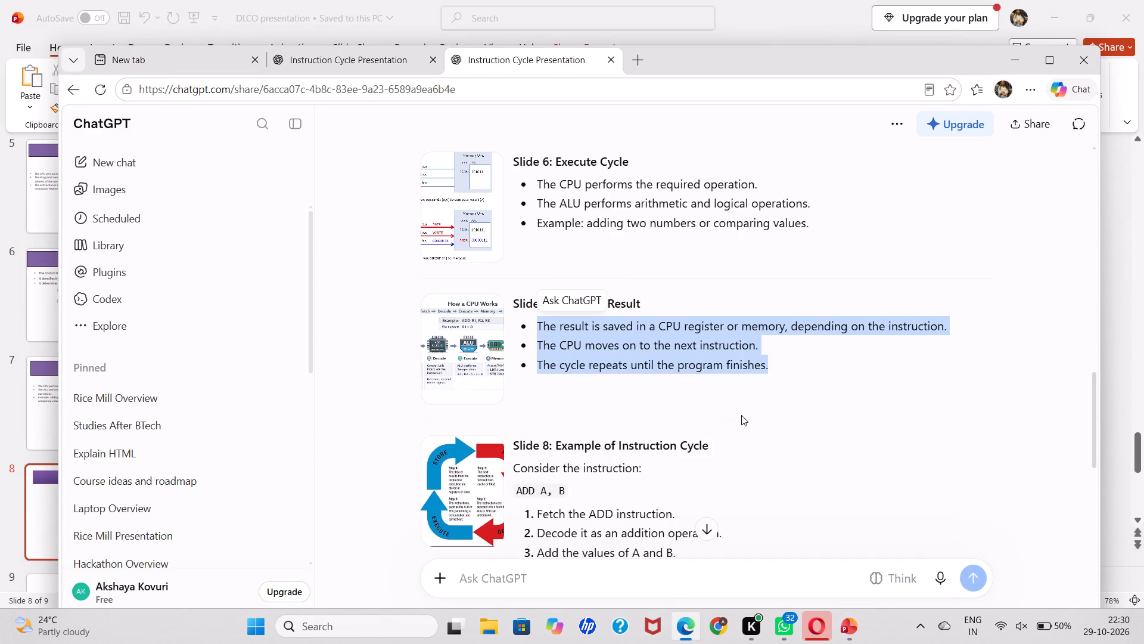
pyautogui.click(857, 631)
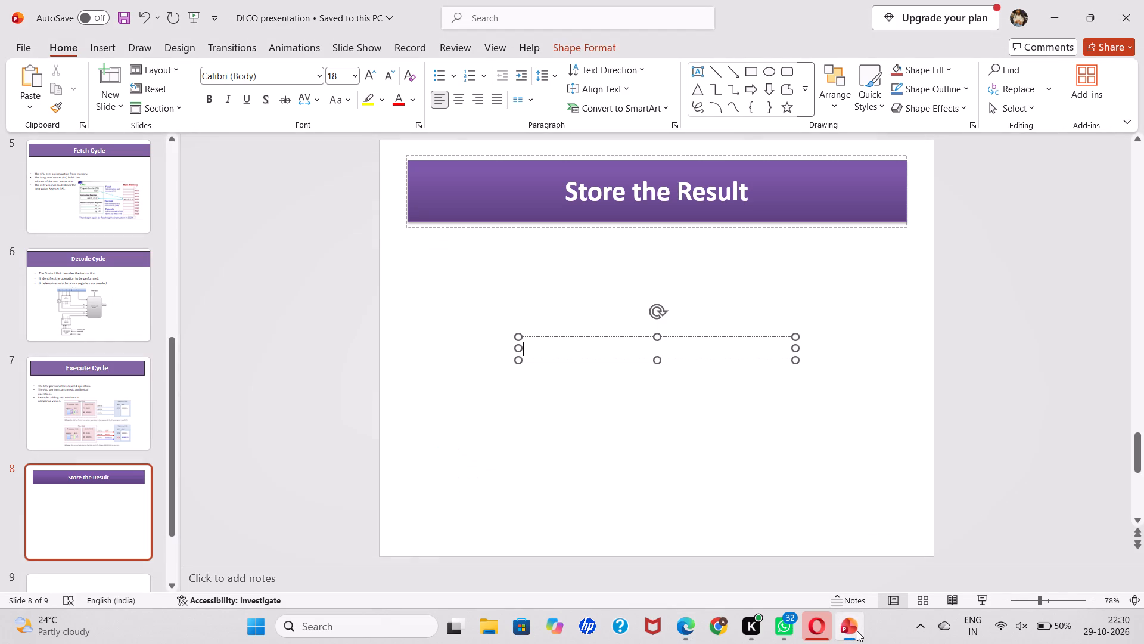
pyautogui.hotkey('ctrl', 'v')
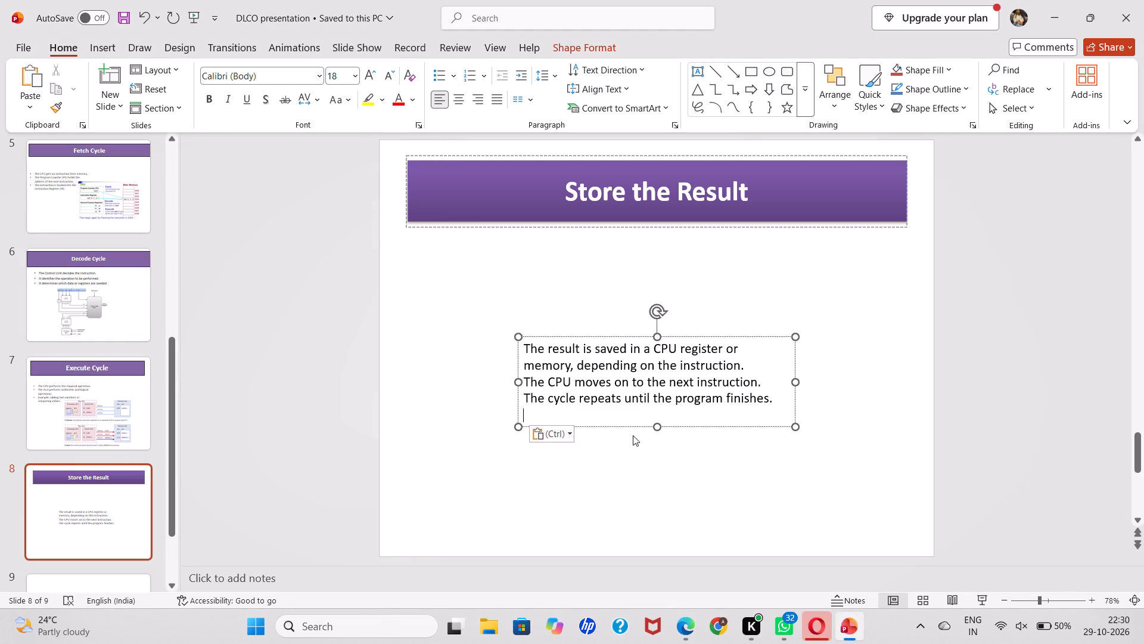
# Format the pasted lines about saving the result, the next instruction and the repeating cycle as a bulleted list.
pyautogui.moveTo(528, 348); pyautogui.dragTo(624, 419)
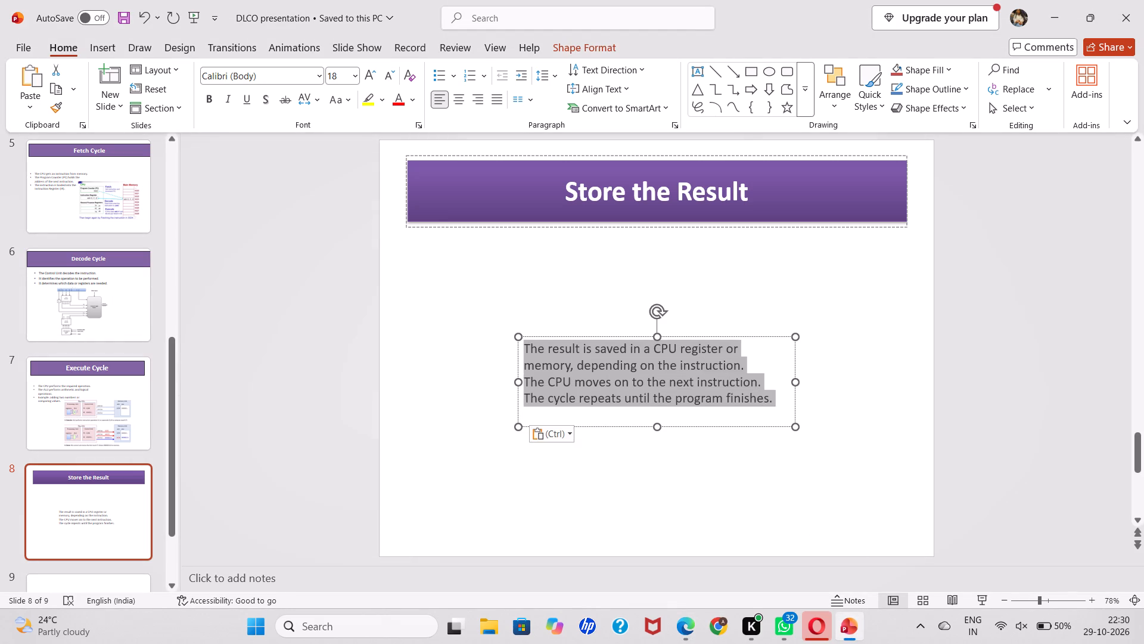
pyautogui.moveTo(624, 419); pyautogui.dragTo(631, 422)
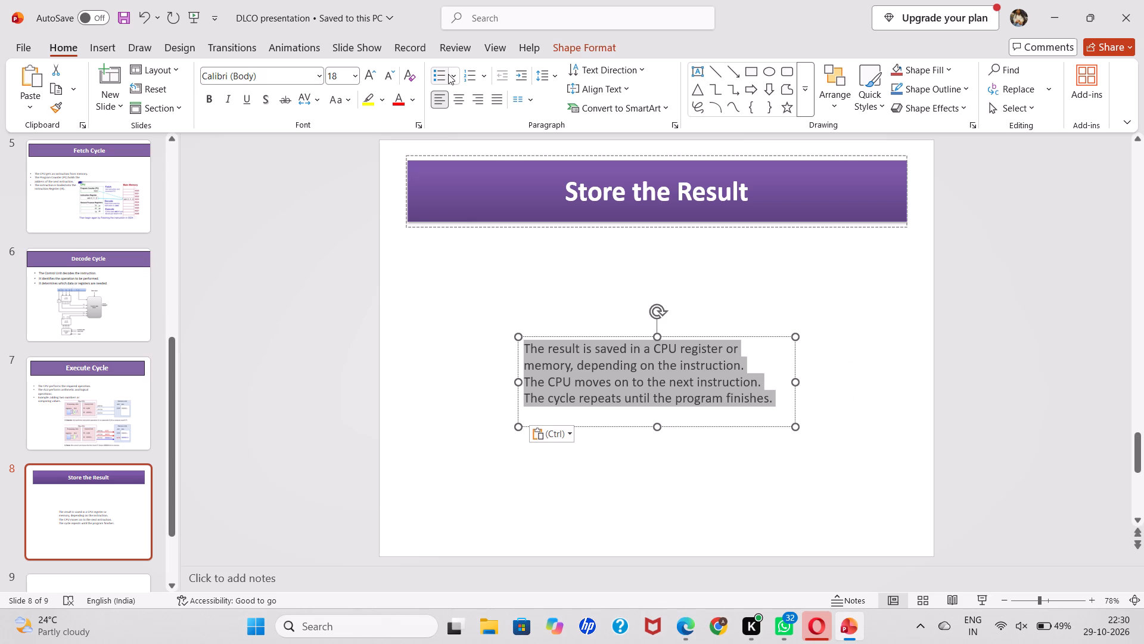
pyautogui.click(448, 74)
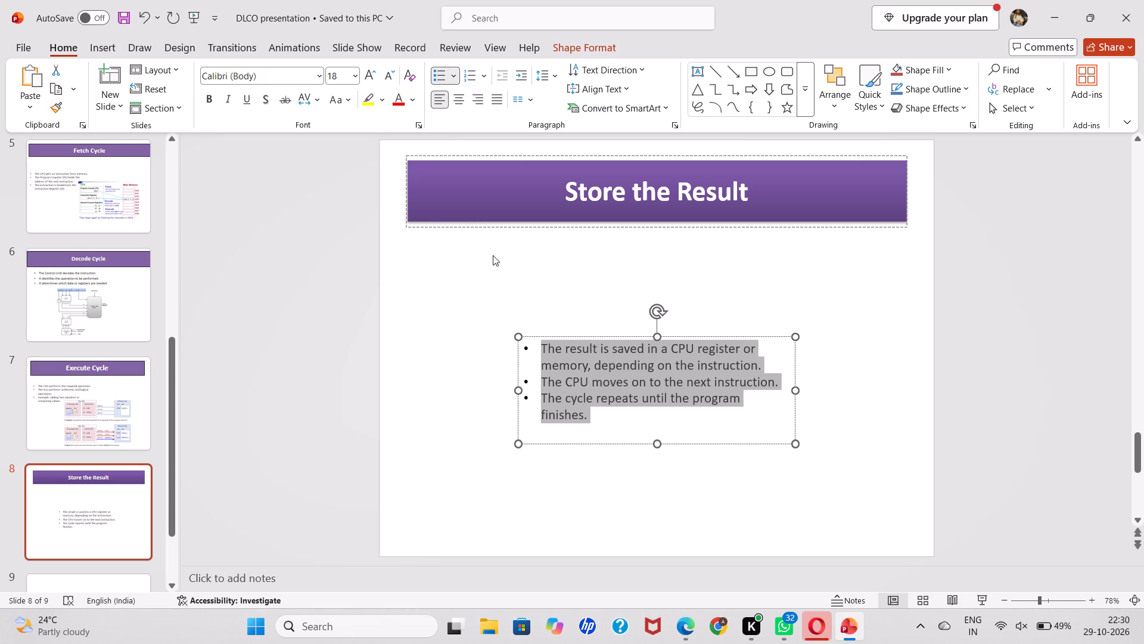
pyautogui.click(492, 299)
# Move the bulleted text box up and left so it sits just below the title banner, aligned with its left edge.
pyautogui.click(532, 366)
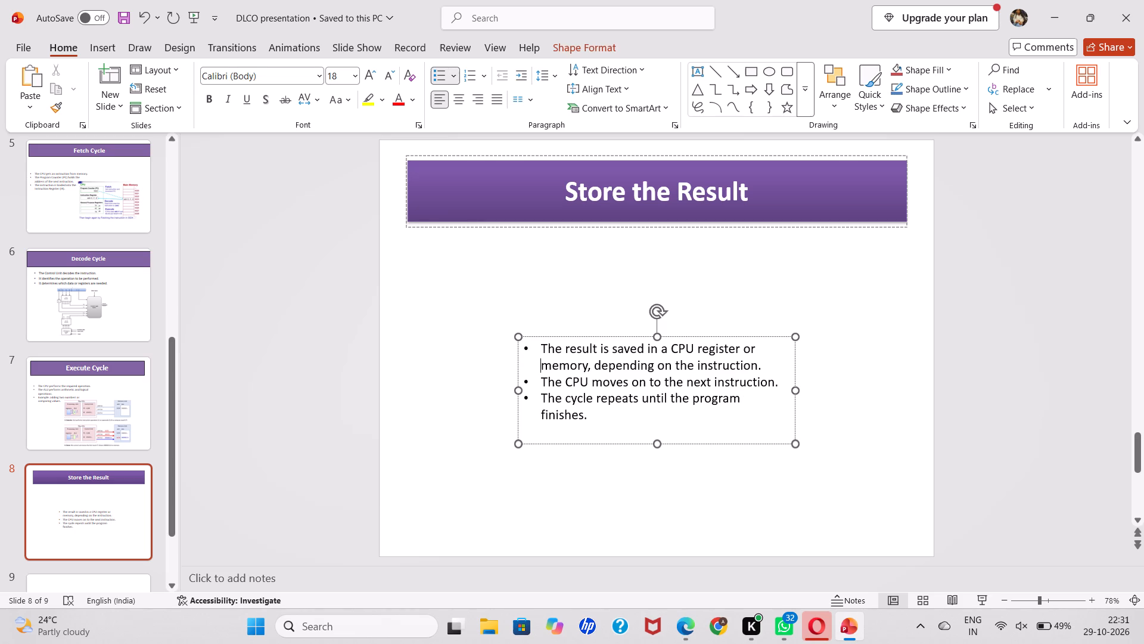
pyautogui.moveTo(517, 363); pyautogui.dragTo(411, 302)
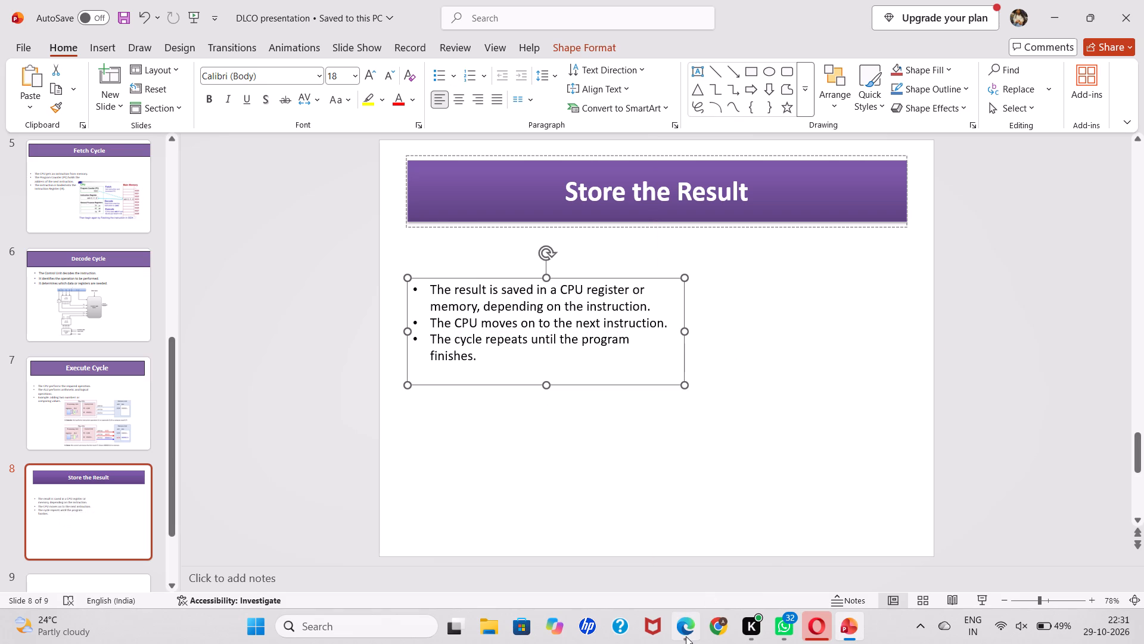
pyautogui.click(686, 636)
pyautogui.click(459, 351)
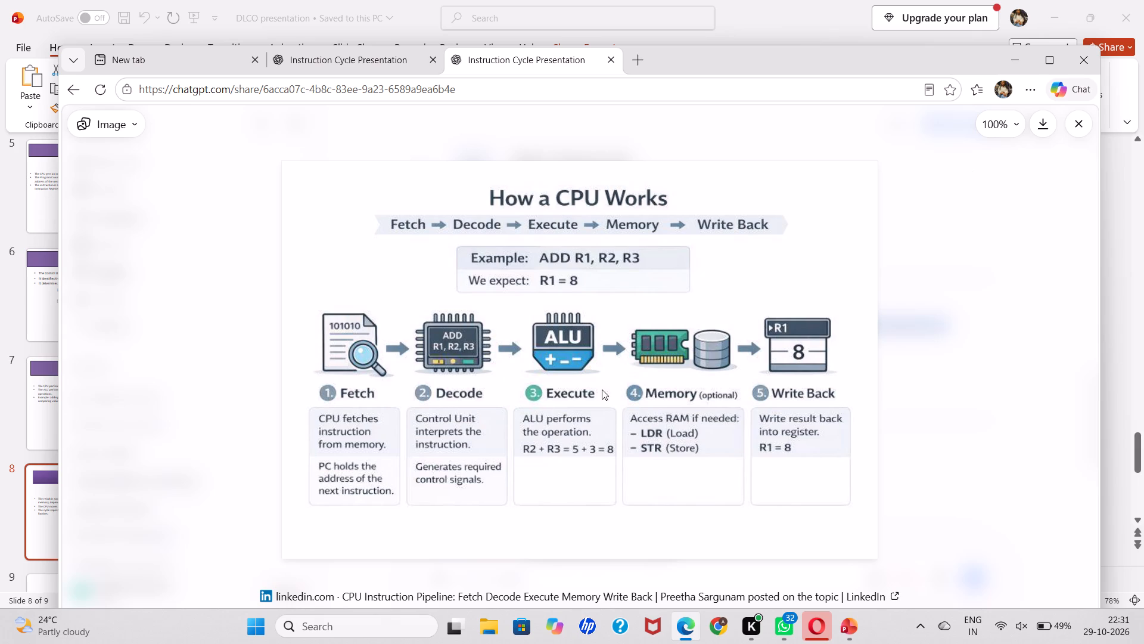
pyautogui.click(396, 629)
pyautogui.click(433, 140)
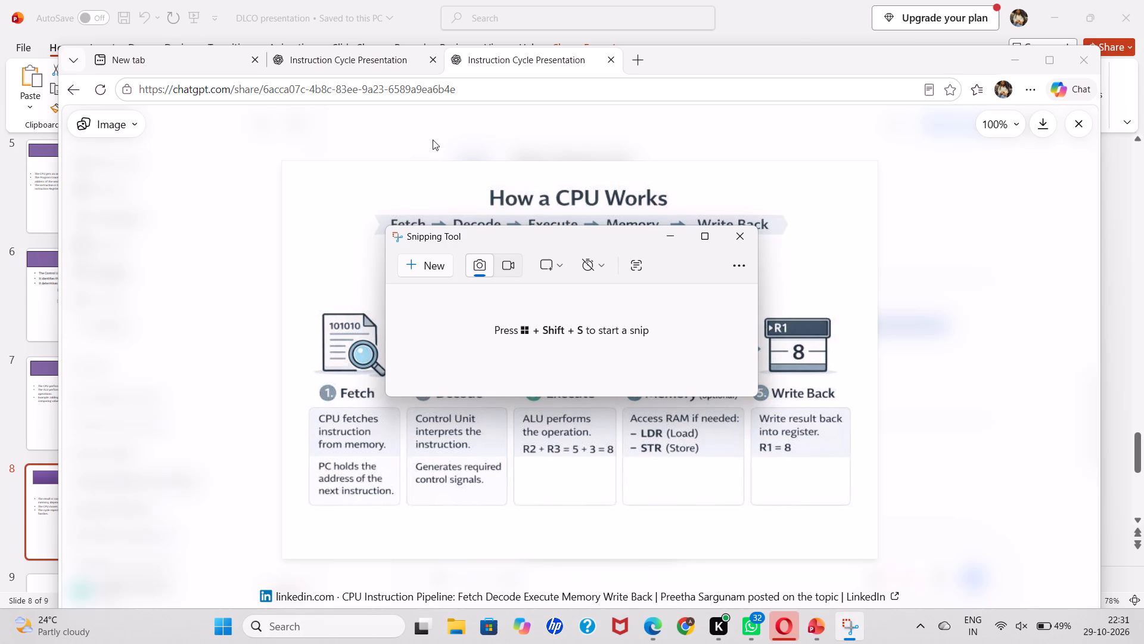
pyautogui.click(412, 265)
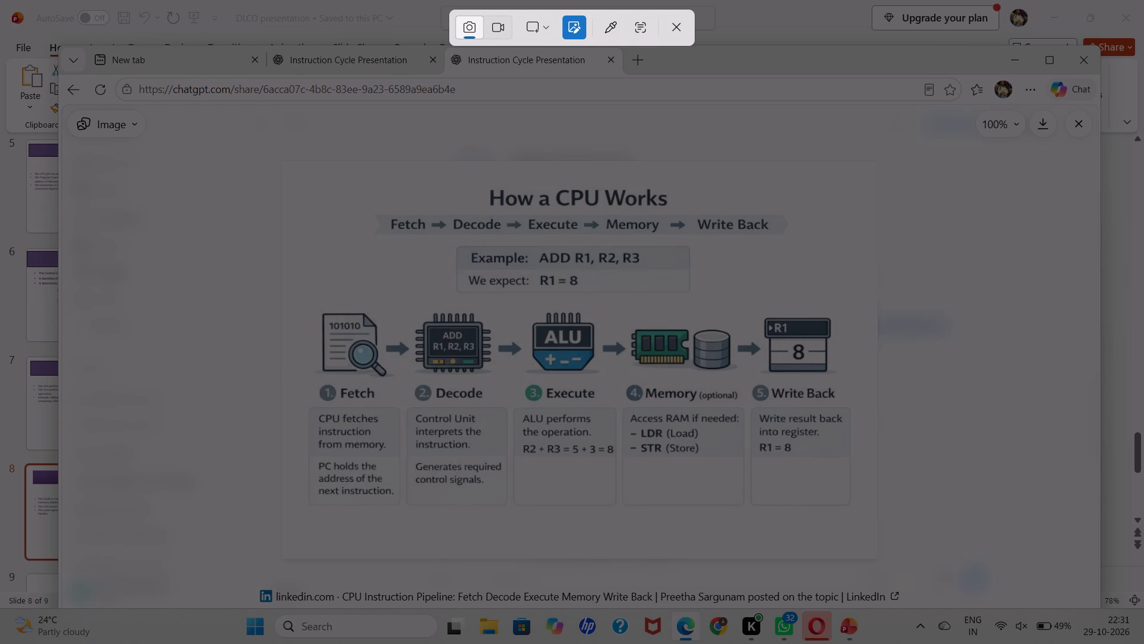
pyautogui.moveTo(288, 177); pyautogui.dragTo(460, 259)
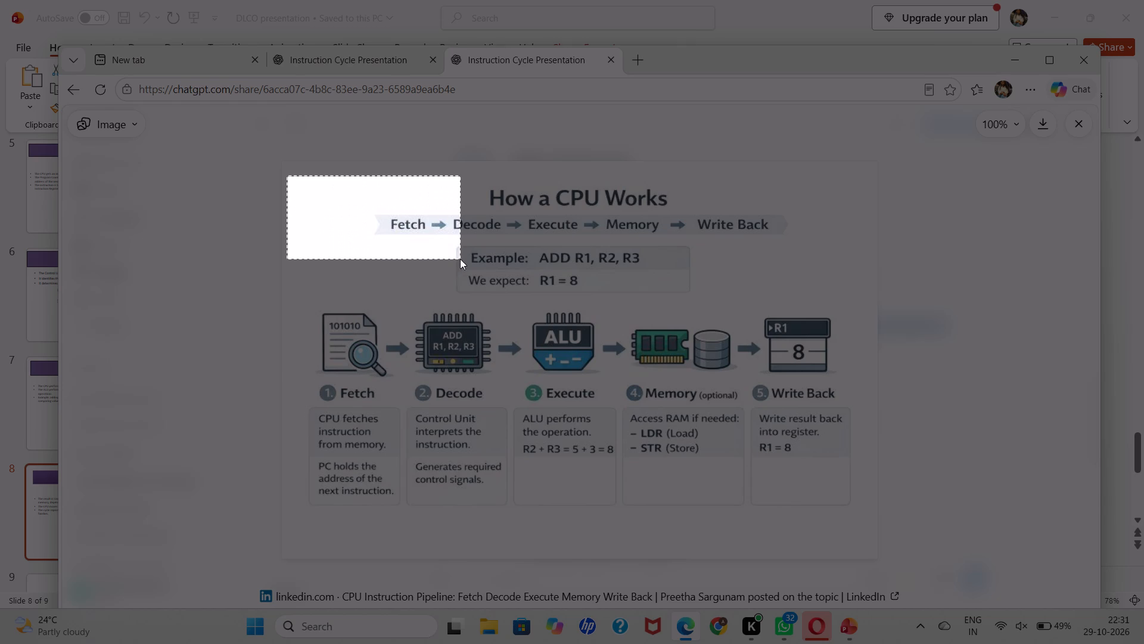
pyautogui.moveTo(460, 259); pyautogui.dragTo(809, 461)
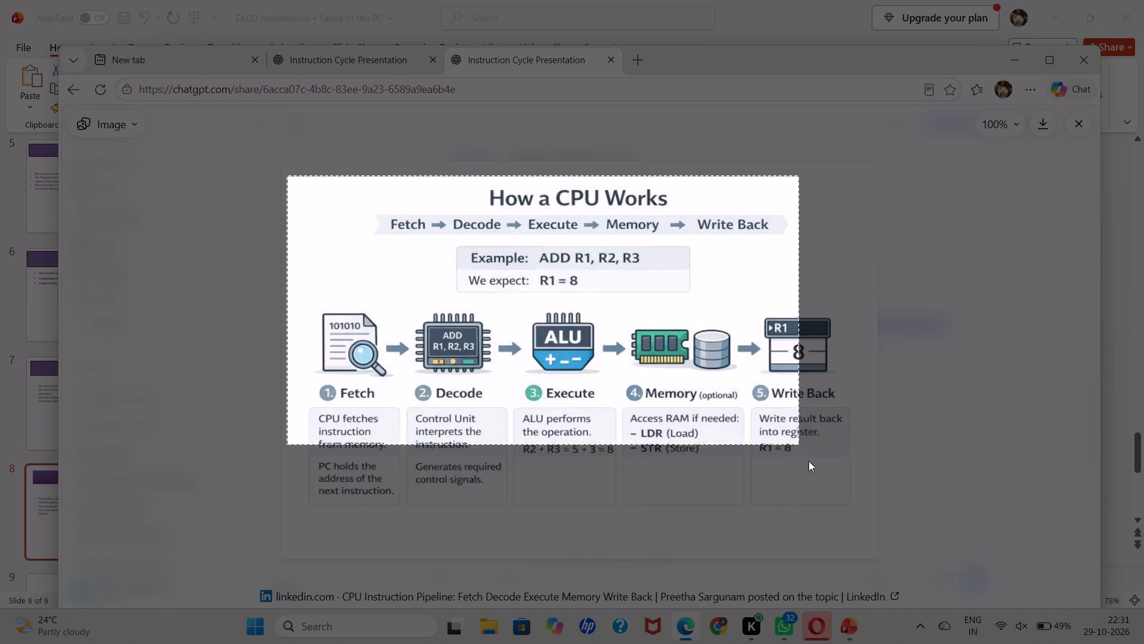
pyautogui.moveTo(809, 461); pyautogui.dragTo(863, 529)
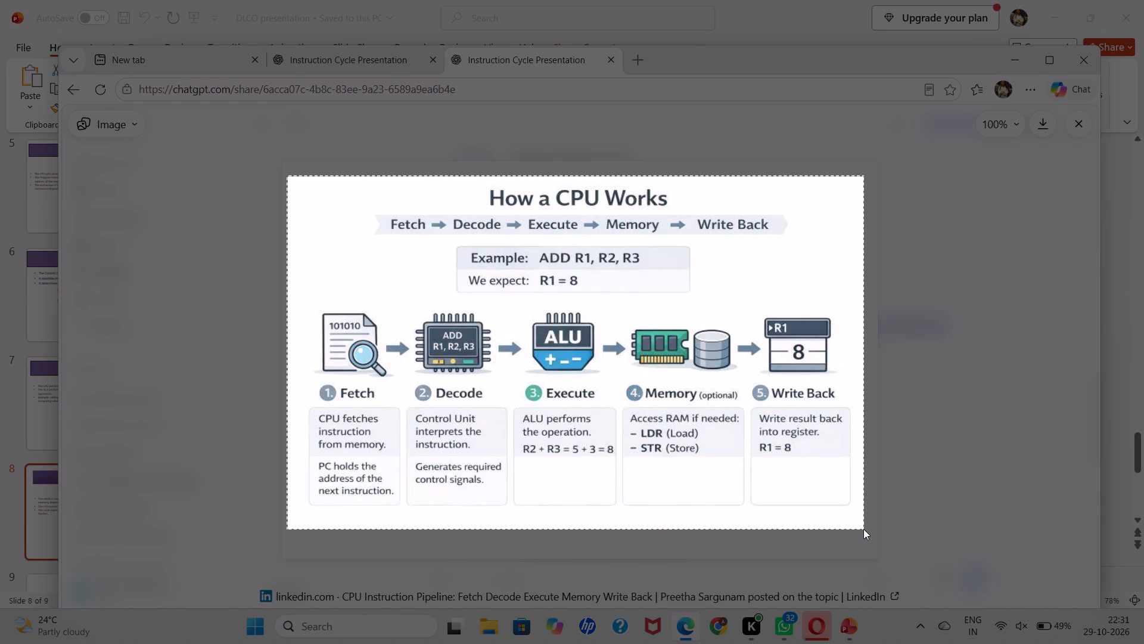
pyautogui.moveTo(863, 529); pyautogui.dragTo(865, 530)
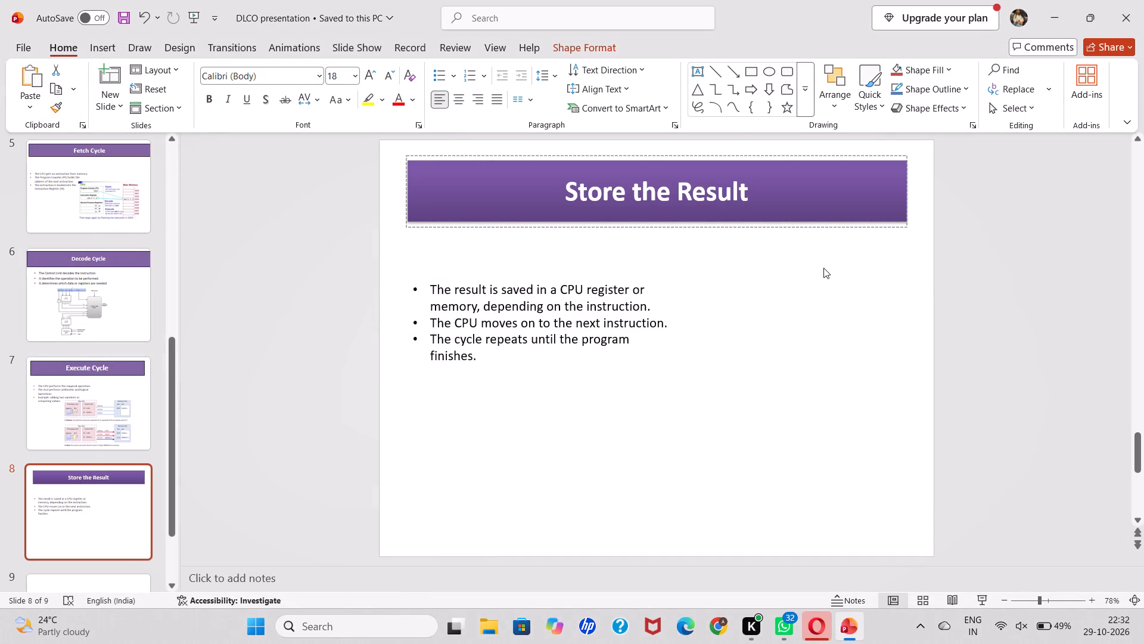
pyautogui.hotkey('ctrl', 'v')
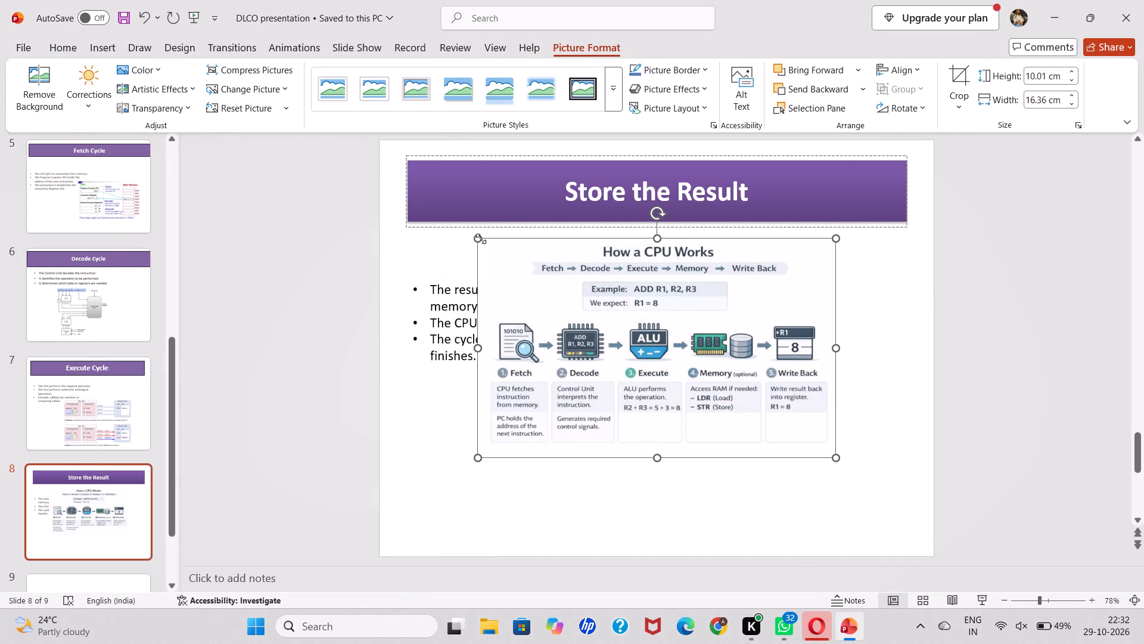
pyautogui.moveTo(481, 239); pyautogui.dragTo(551, 282)
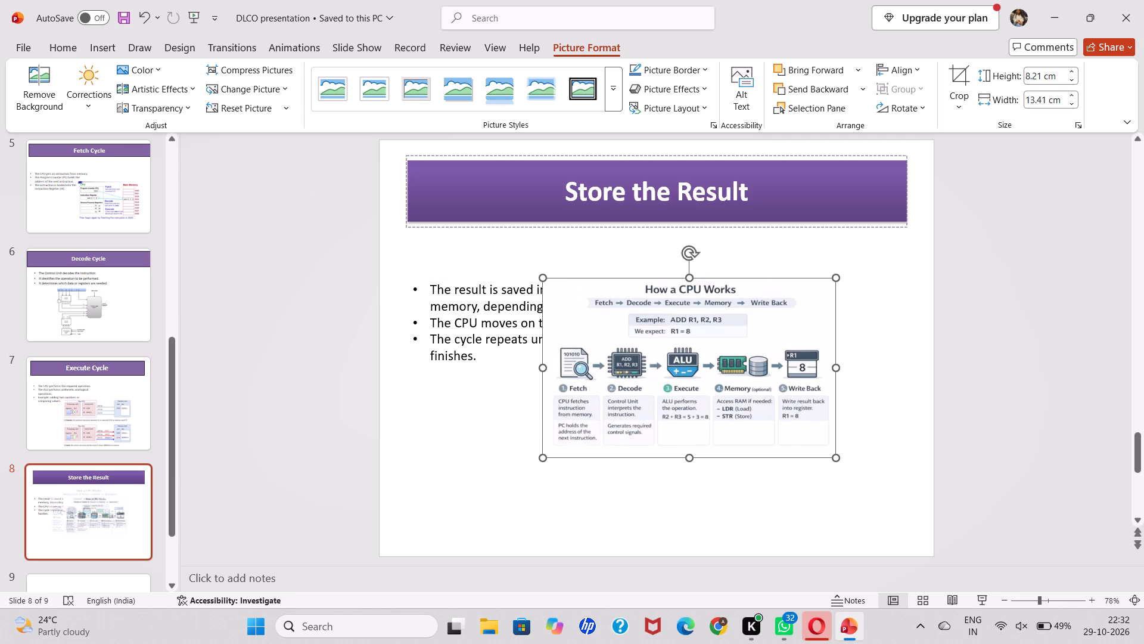
# Move the bulleted text box on the Store the Result slide up to sit just below the title banner.
pyautogui.click(500, 316)
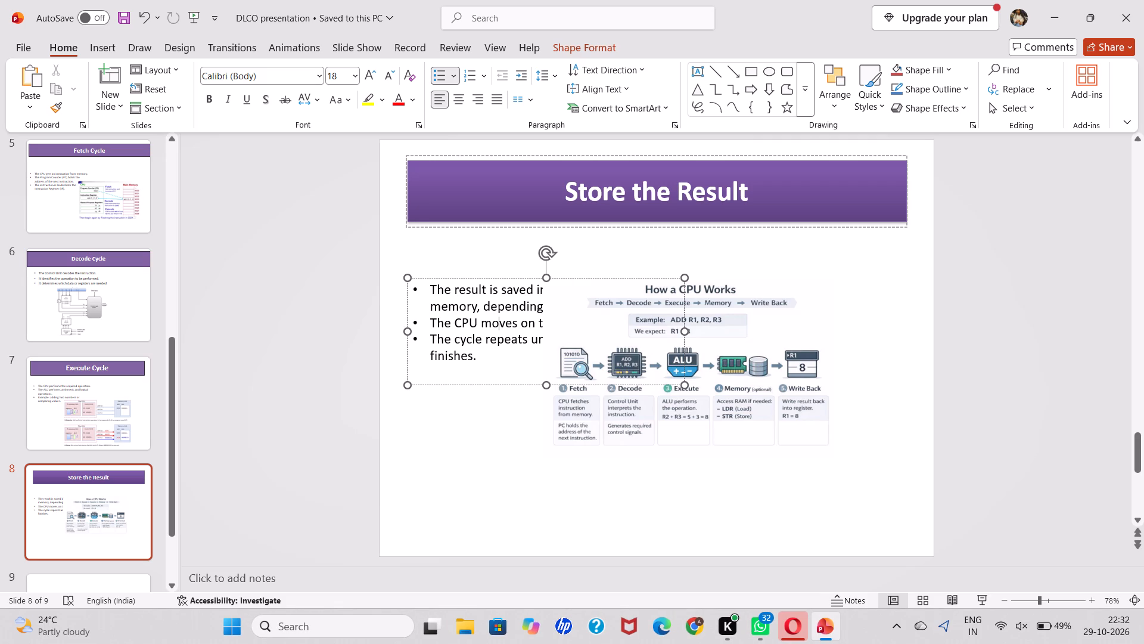
pyautogui.moveTo(408, 296); pyautogui.dragTo(401, 275)
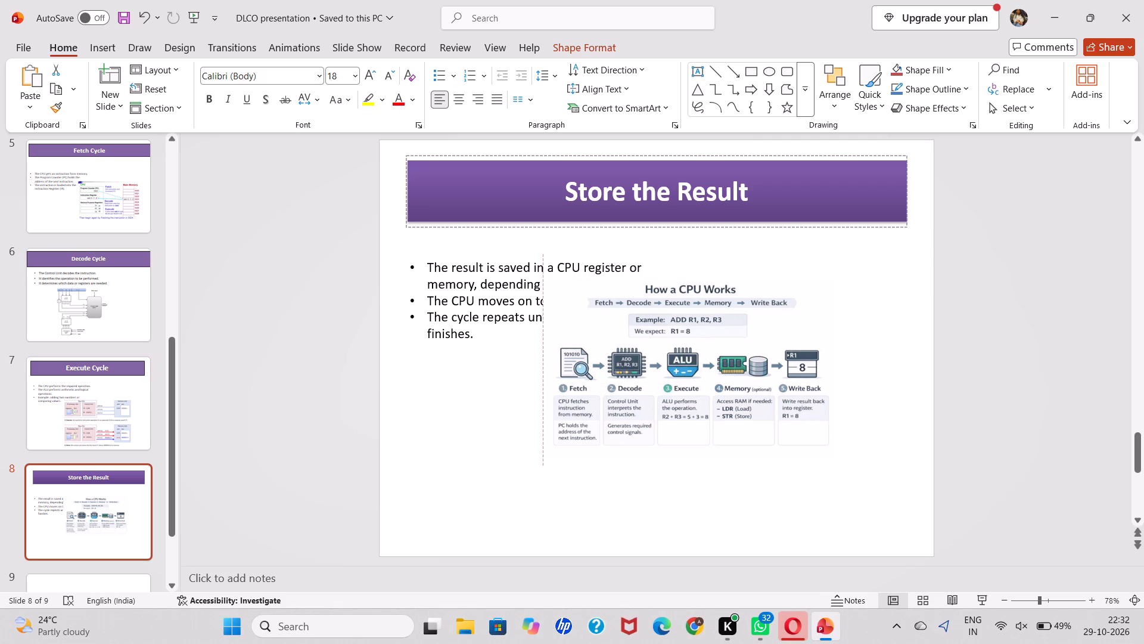
pyautogui.moveTo(401, 275); pyautogui.dragTo(402, 259)
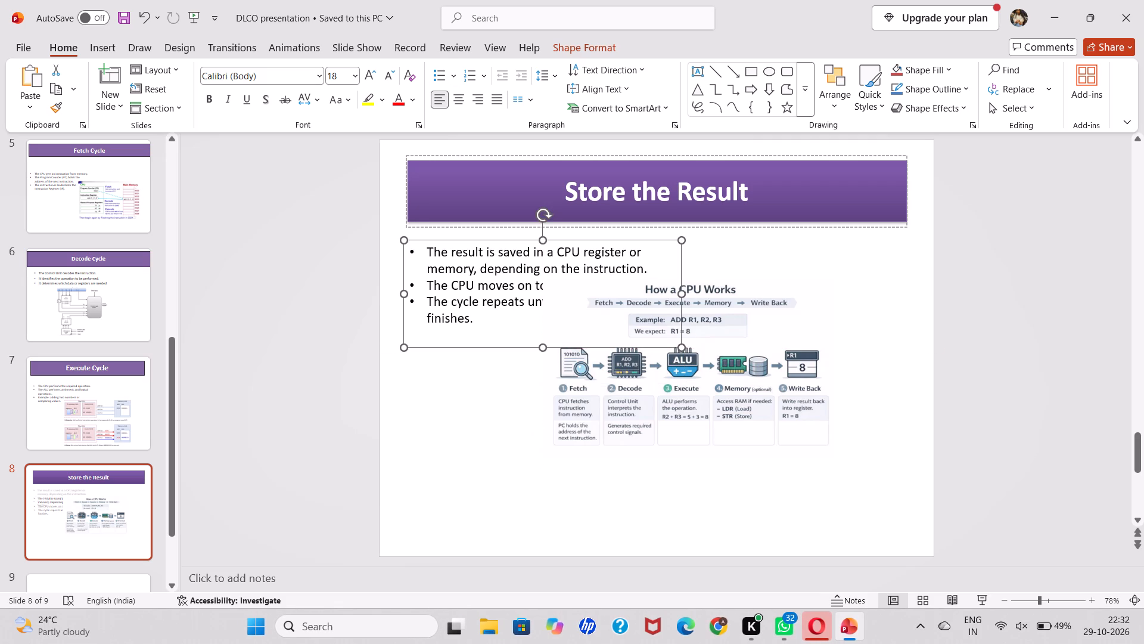
# Move the "How a CPU Works" diagram below the bullet points and centre it horizontally on the slide.
pyautogui.click(574, 416)
pyautogui.moveTo(574, 416); pyautogui.dragTo(552, 450)
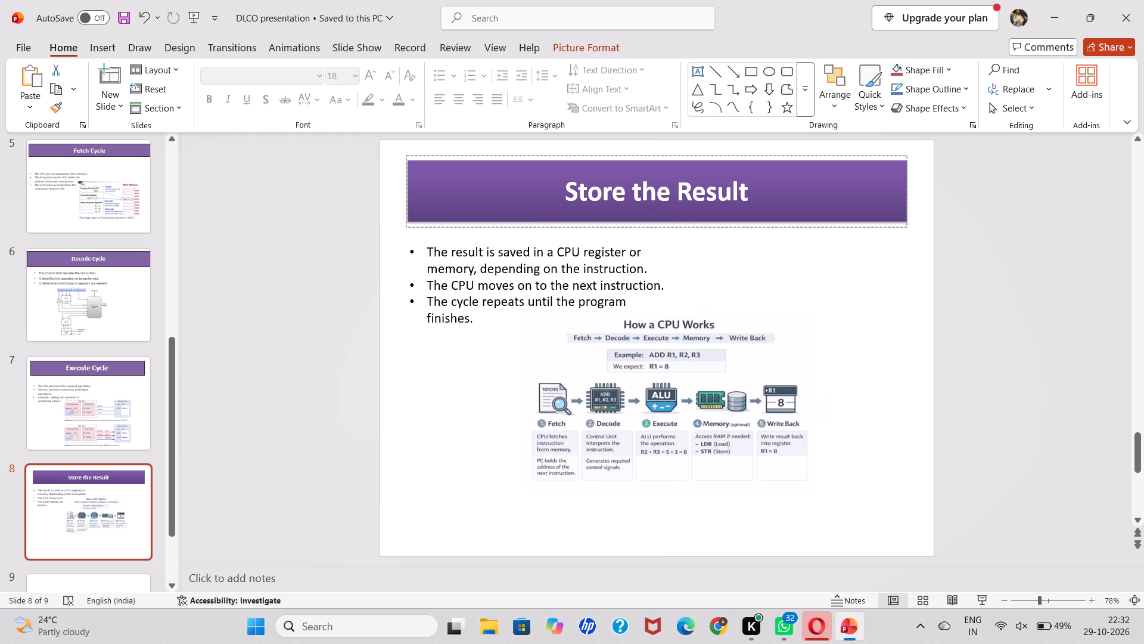
pyautogui.moveTo(552, 450); pyautogui.dragTo(543, 465)
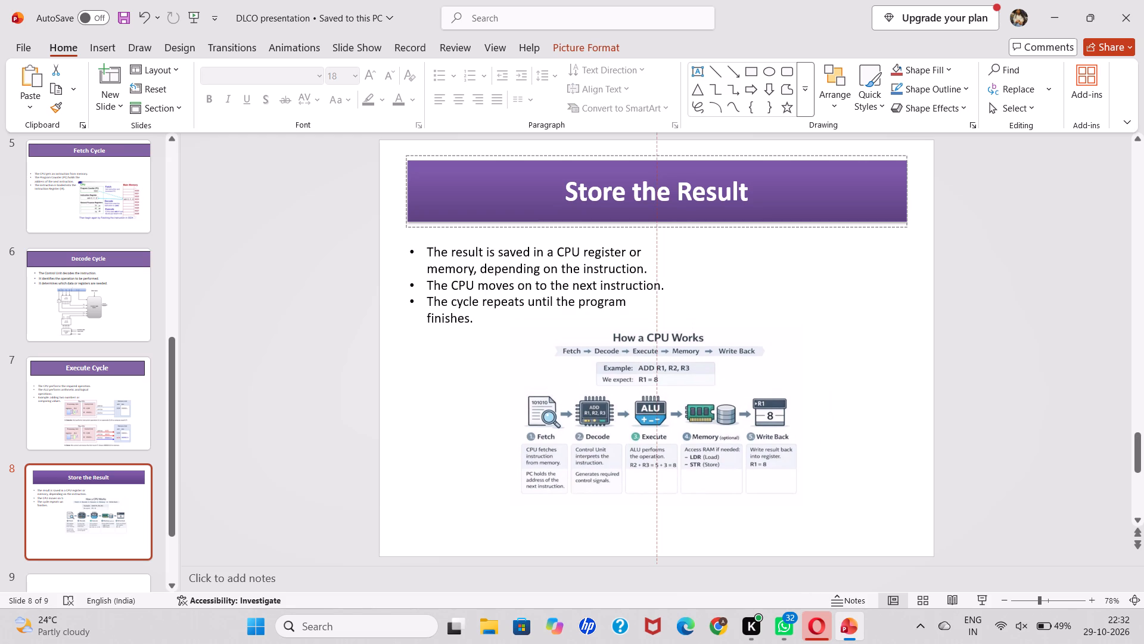
pyautogui.moveTo(543, 465); pyautogui.dragTo(545, 460)
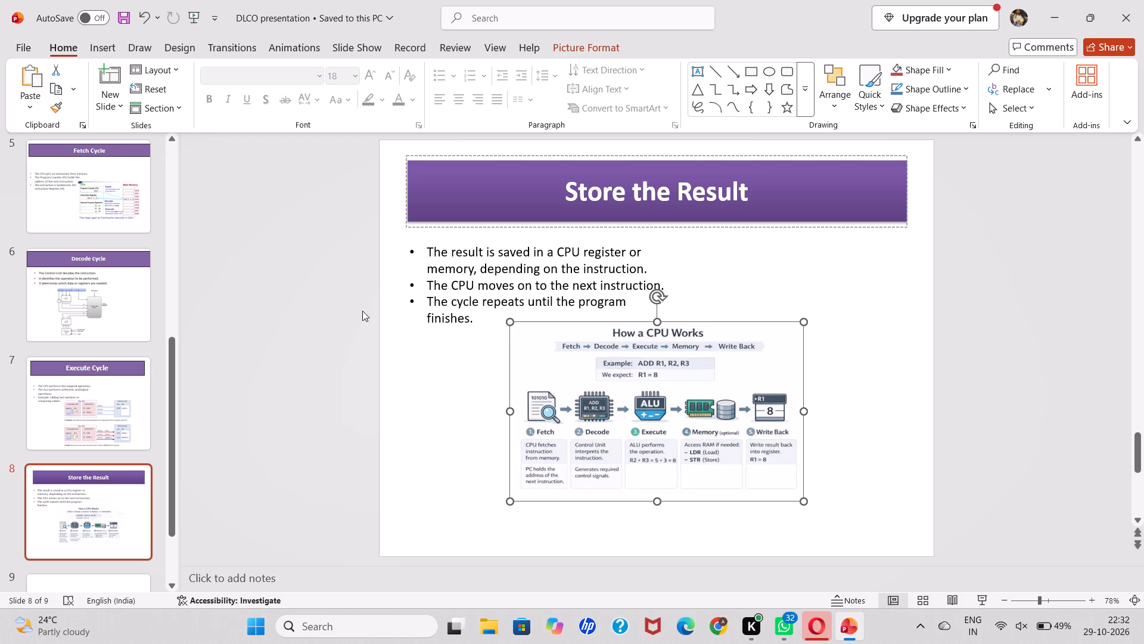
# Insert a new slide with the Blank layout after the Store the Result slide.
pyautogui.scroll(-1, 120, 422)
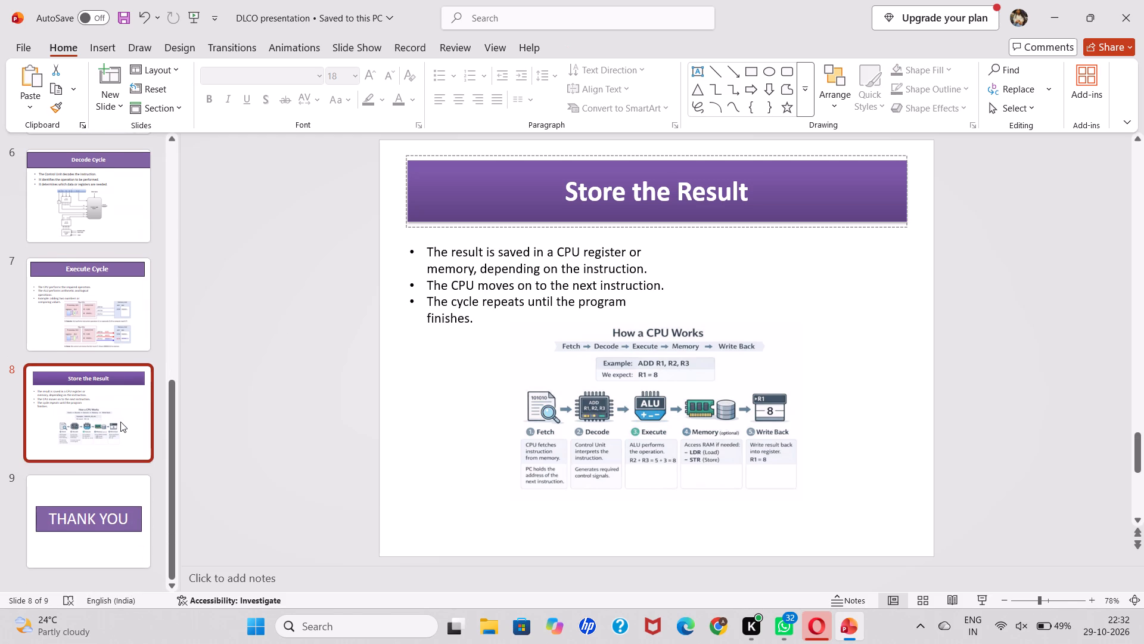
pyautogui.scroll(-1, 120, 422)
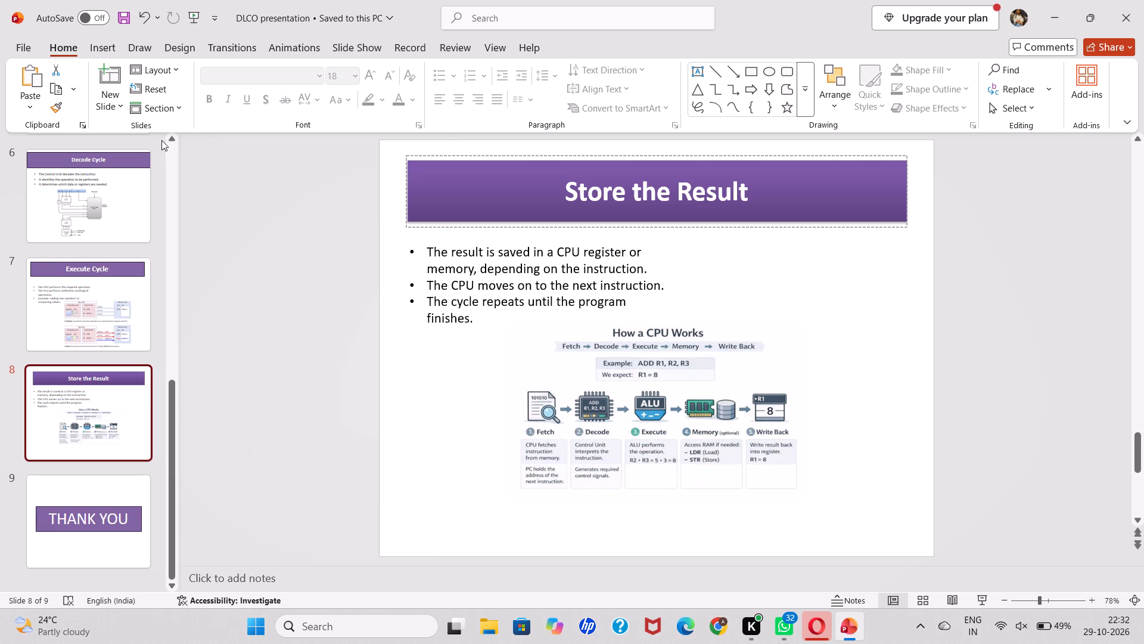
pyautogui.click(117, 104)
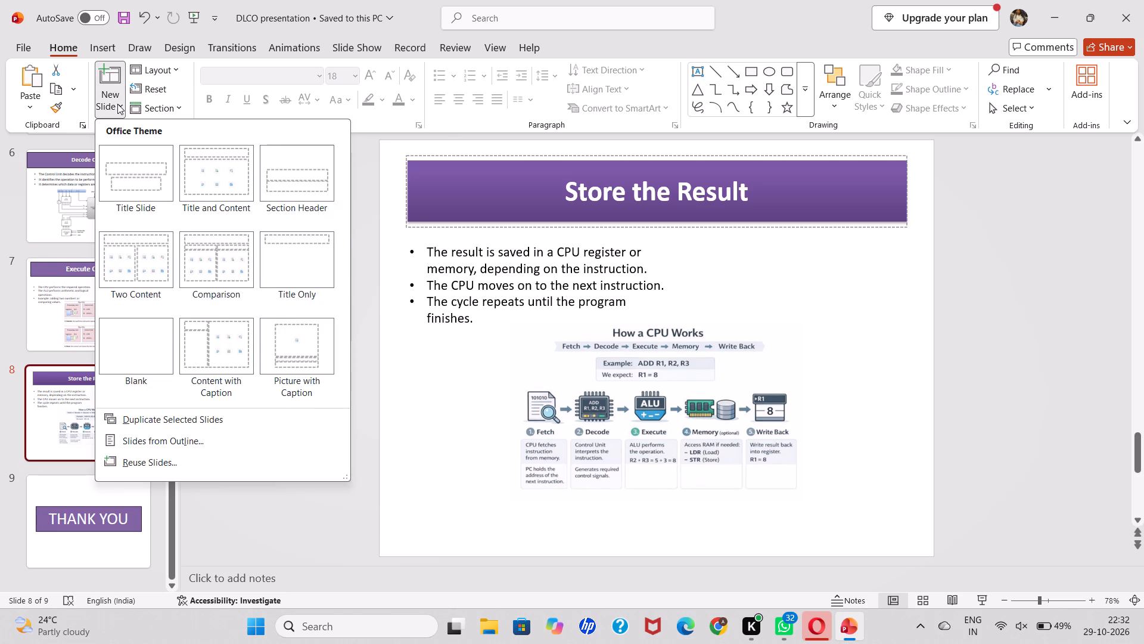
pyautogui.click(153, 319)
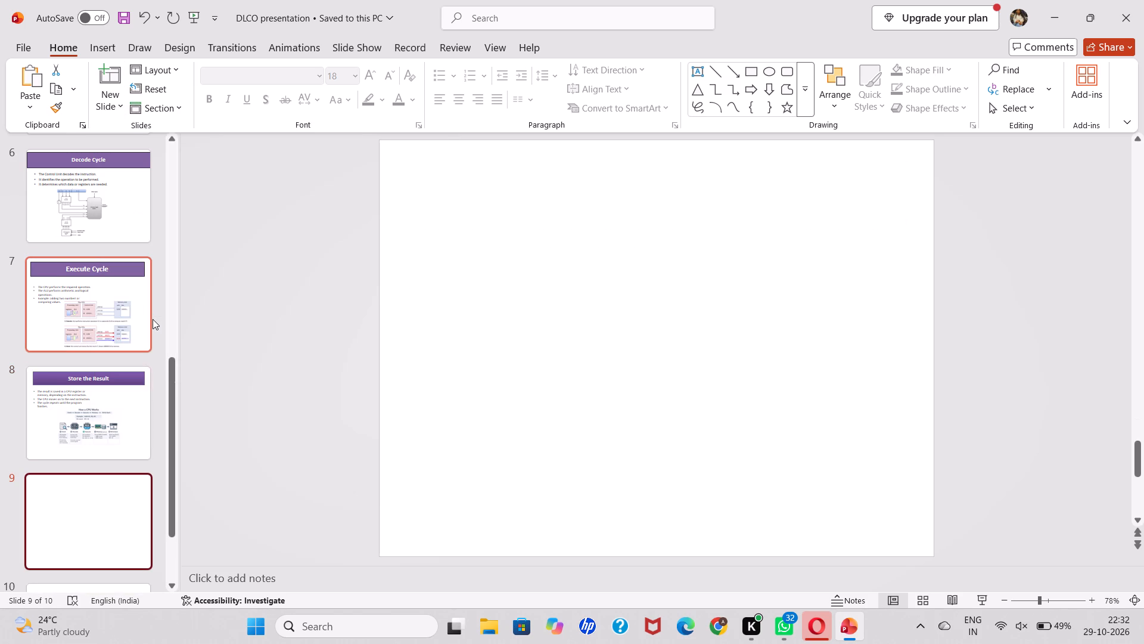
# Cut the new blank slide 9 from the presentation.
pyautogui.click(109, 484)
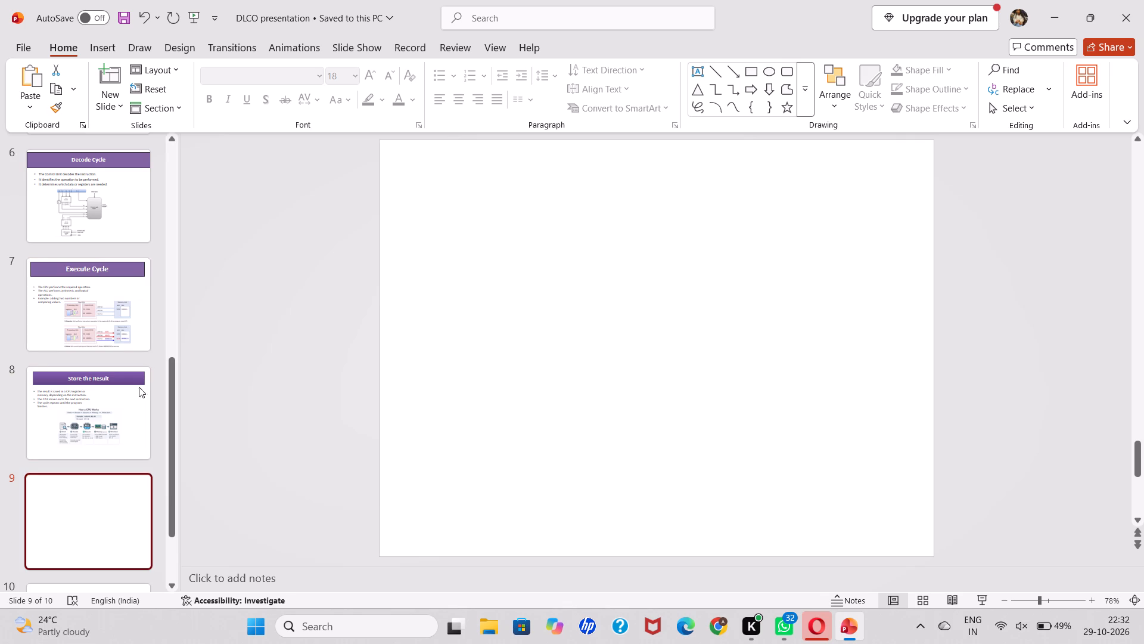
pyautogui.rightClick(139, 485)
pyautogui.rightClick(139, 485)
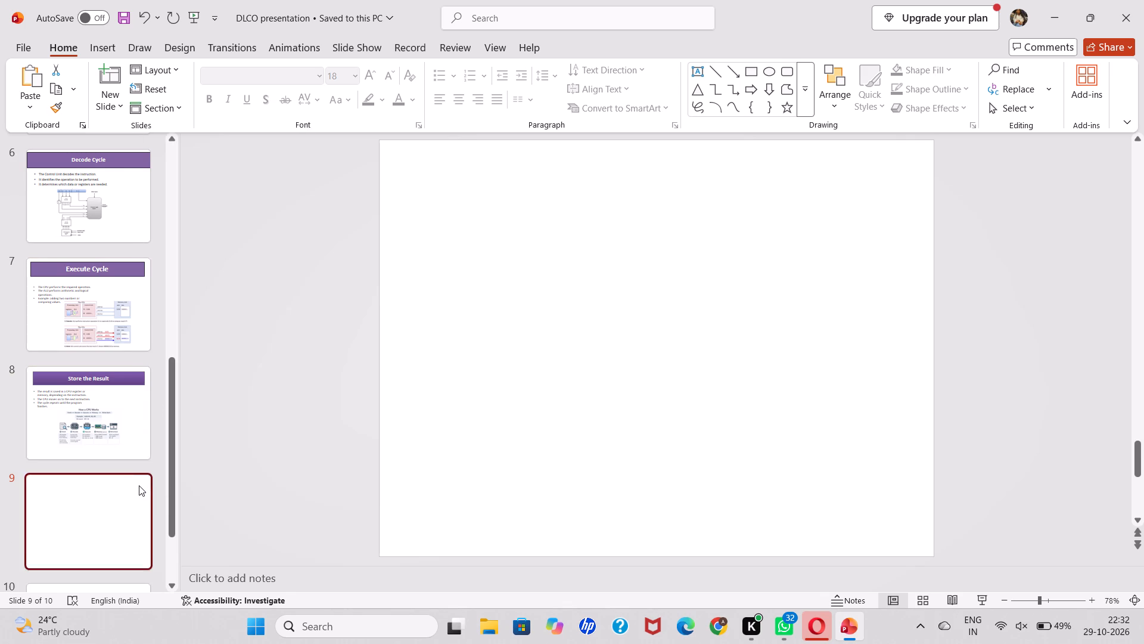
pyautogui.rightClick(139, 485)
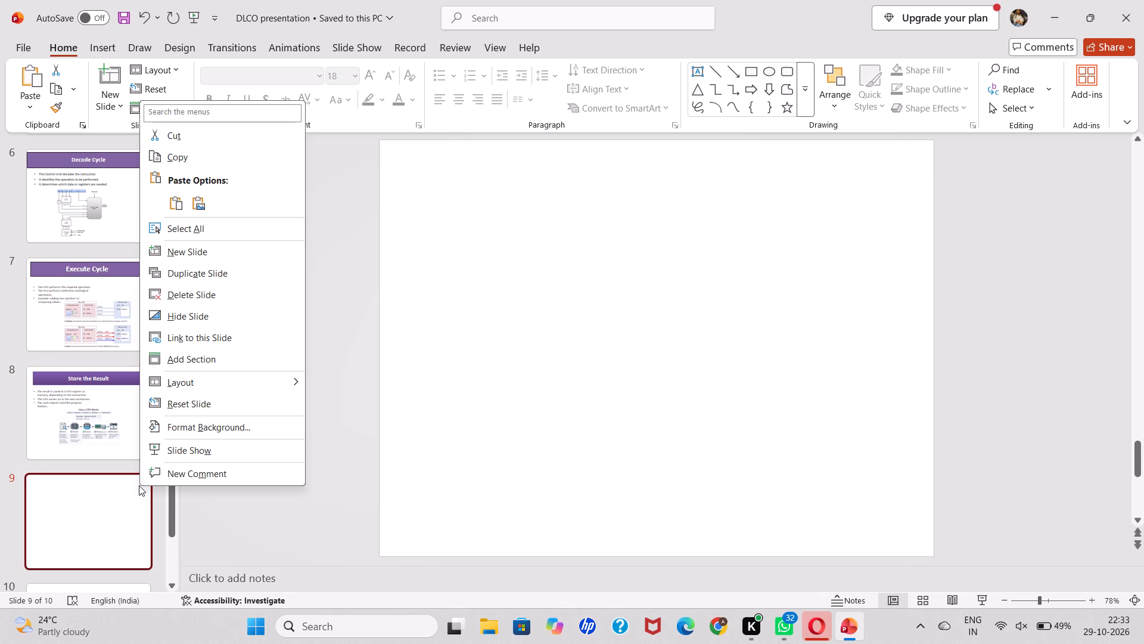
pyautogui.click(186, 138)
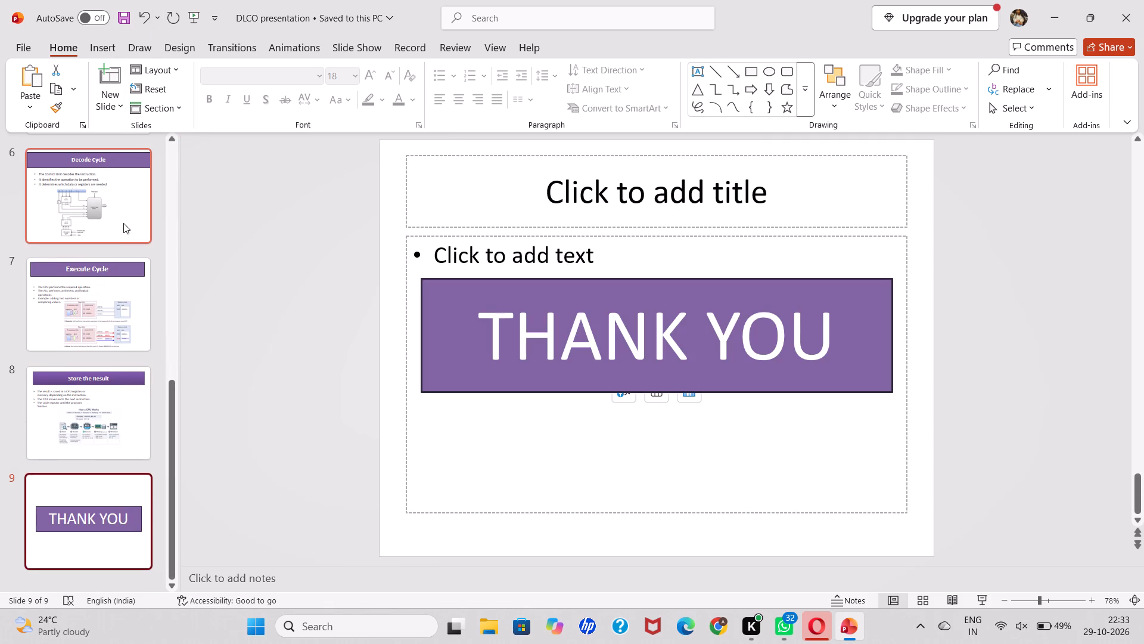
# Insert a new slide with the Title Only layout after the THANK YOU slide.
pyautogui.click(111, 394)
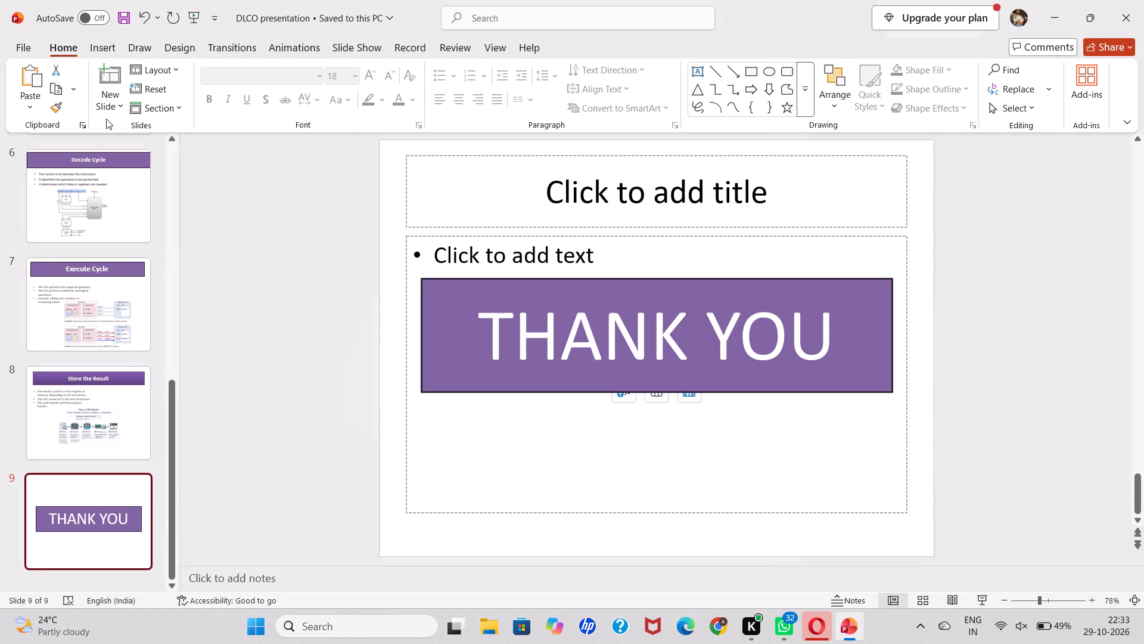
pyautogui.click(114, 117)
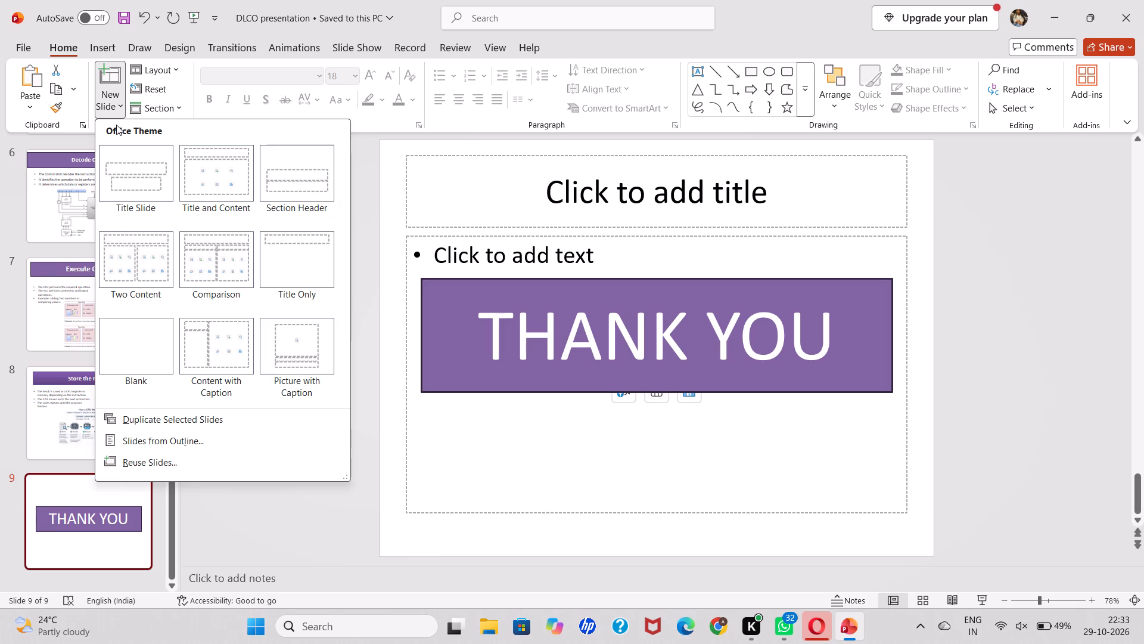
pyautogui.click(274, 258)
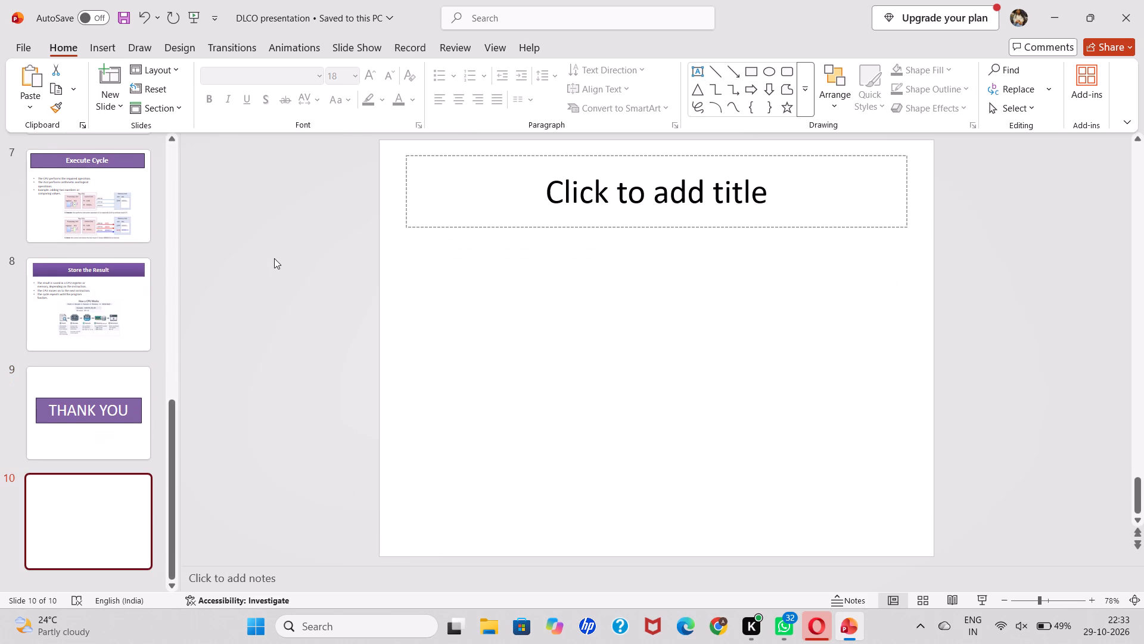
# Reorder the last two slides so the new Title Only slide comes before THANK YOU, and open the Title Only slide.
pyautogui.click(139, 476)
pyautogui.moveTo(139, 476); pyautogui.dragTo(123, 488)
pyautogui.click(123, 488)
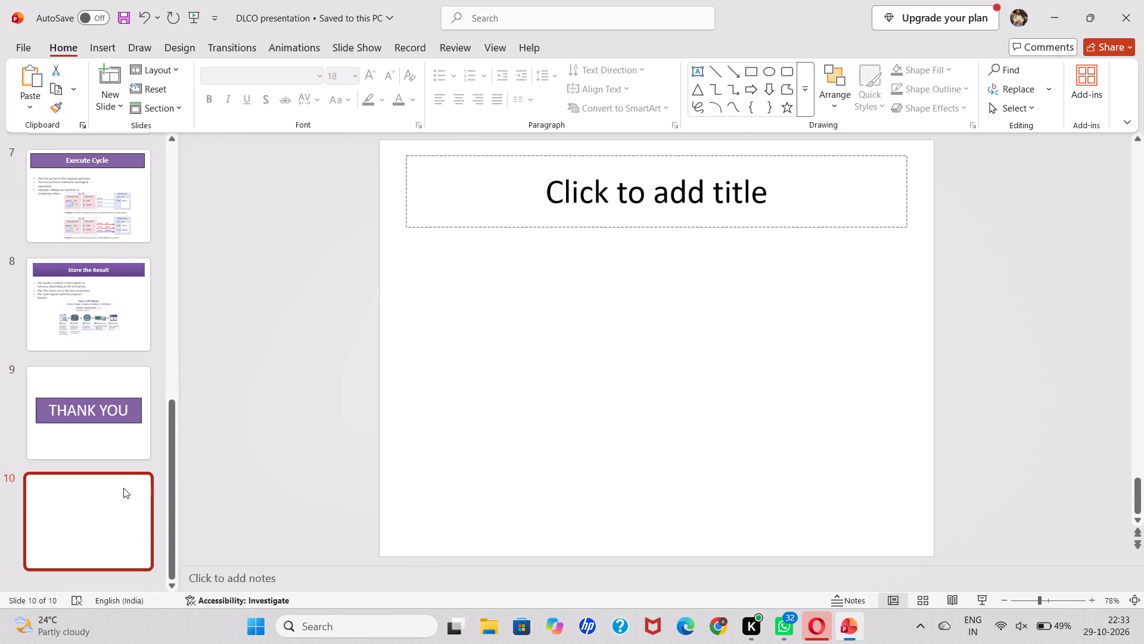
pyautogui.moveTo(123, 488); pyautogui.dragTo(96, 451)
pyautogui.moveTo(96, 451); pyautogui.dragTo(93, 467)
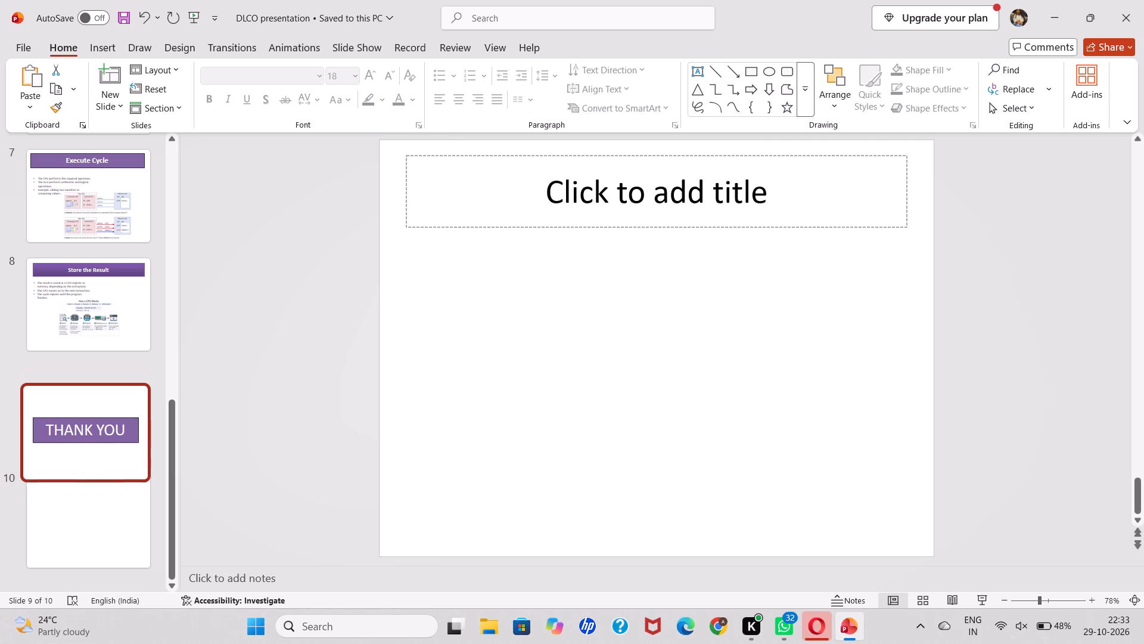
pyautogui.moveTo(93, 467); pyautogui.dragTo(95, 566)
pyautogui.click(118, 426)
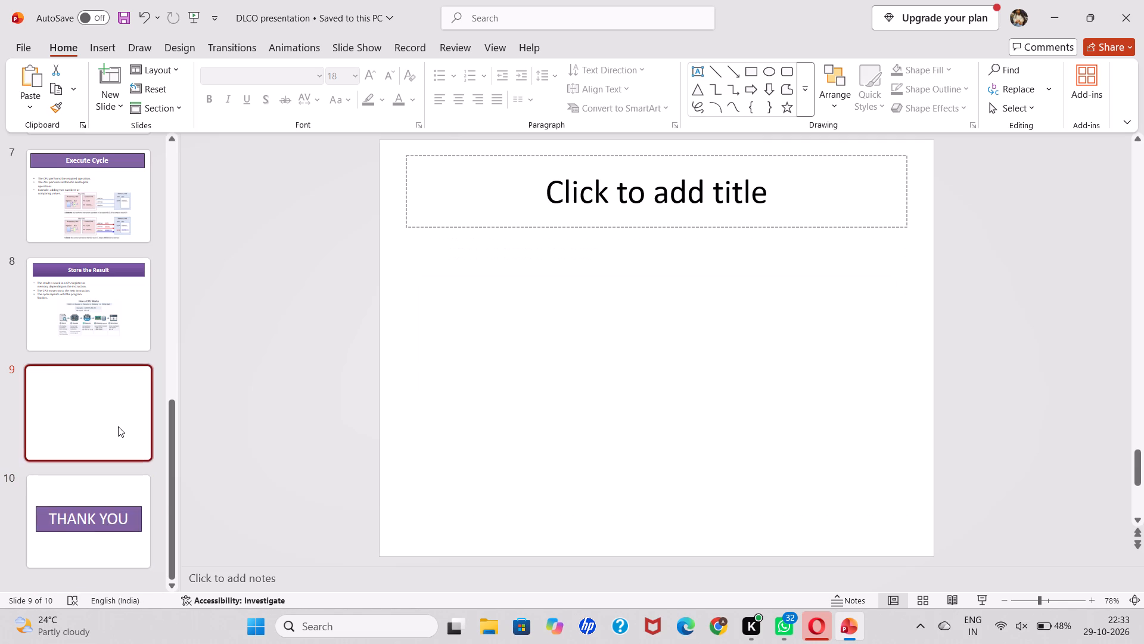
# Draw a rectangle about 24 cm wide and 1.7 cm high over the title placeholder of slide 9.
pyautogui.click(467, 196)
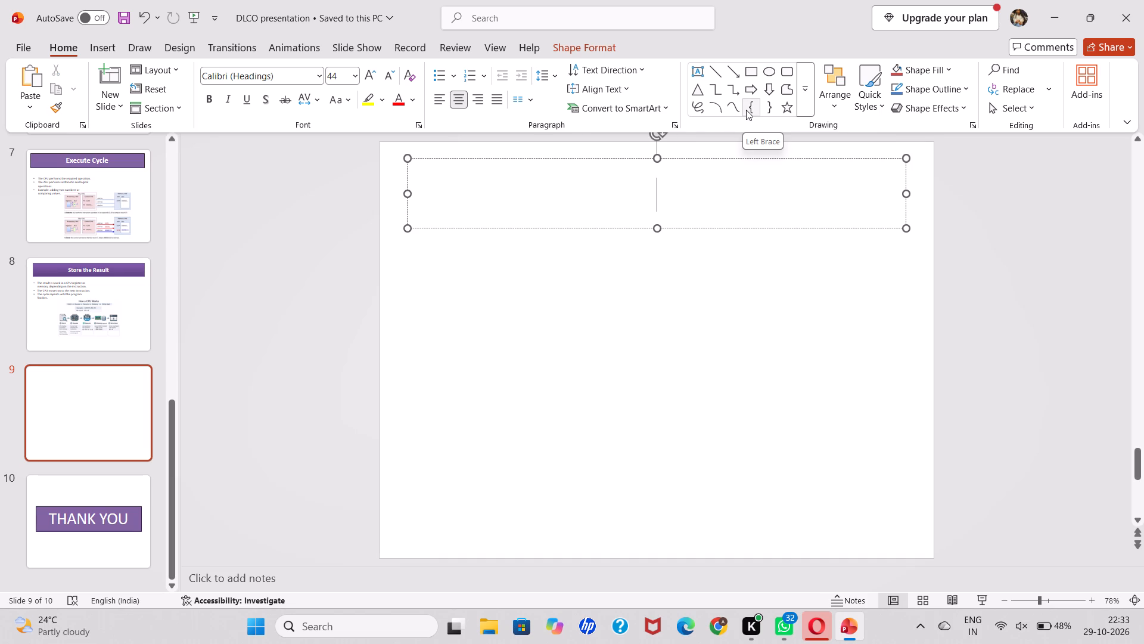
pyautogui.click(751, 70)
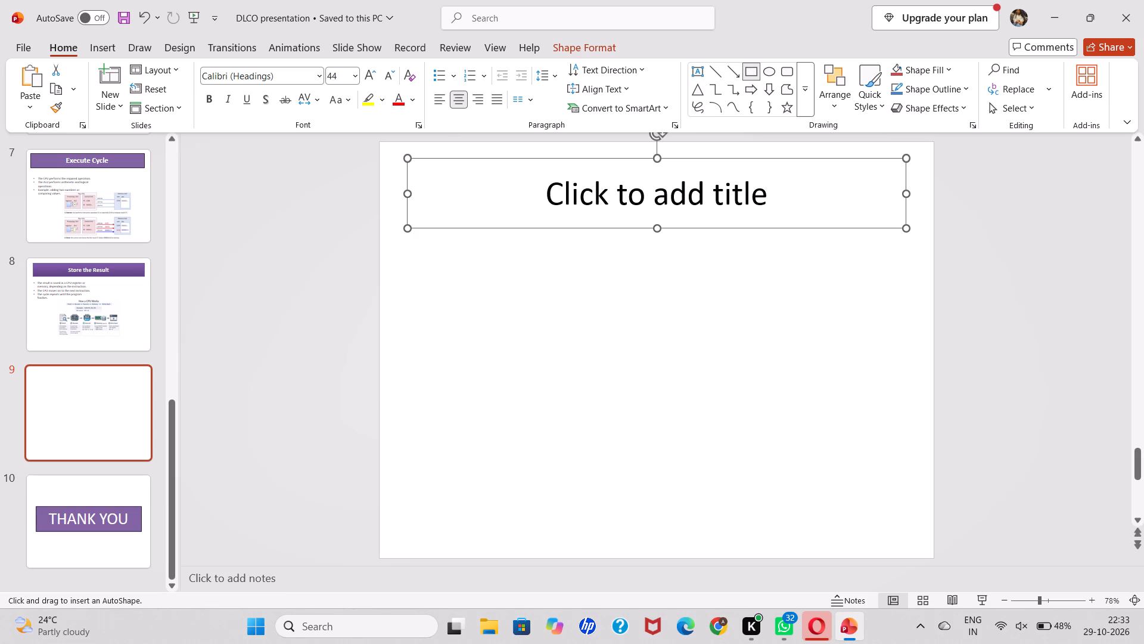
pyautogui.click(421, 163)
pyautogui.moveTo(421, 163); pyautogui.dragTo(422, 178)
pyautogui.moveTo(477, 193); pyautogui.dragTo(516, 201)
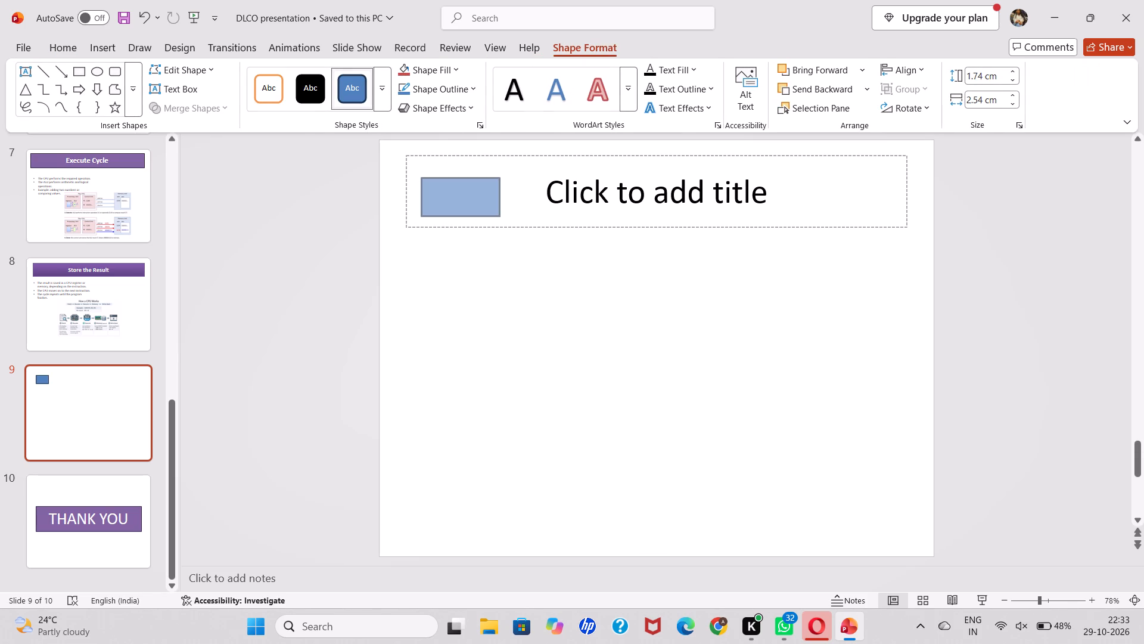
pyautogui.moveTo(516, 201); pyautogui.dragTo(914, 253)
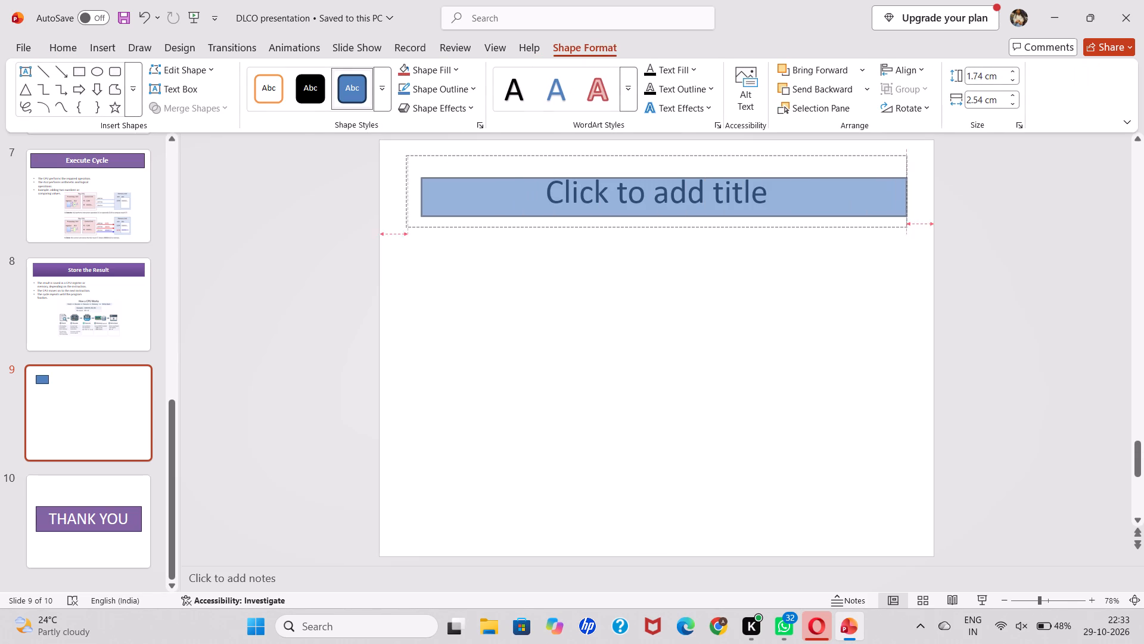
pyautogui.moveTo(914, 253); pyautogui.dragTo(947, 261)
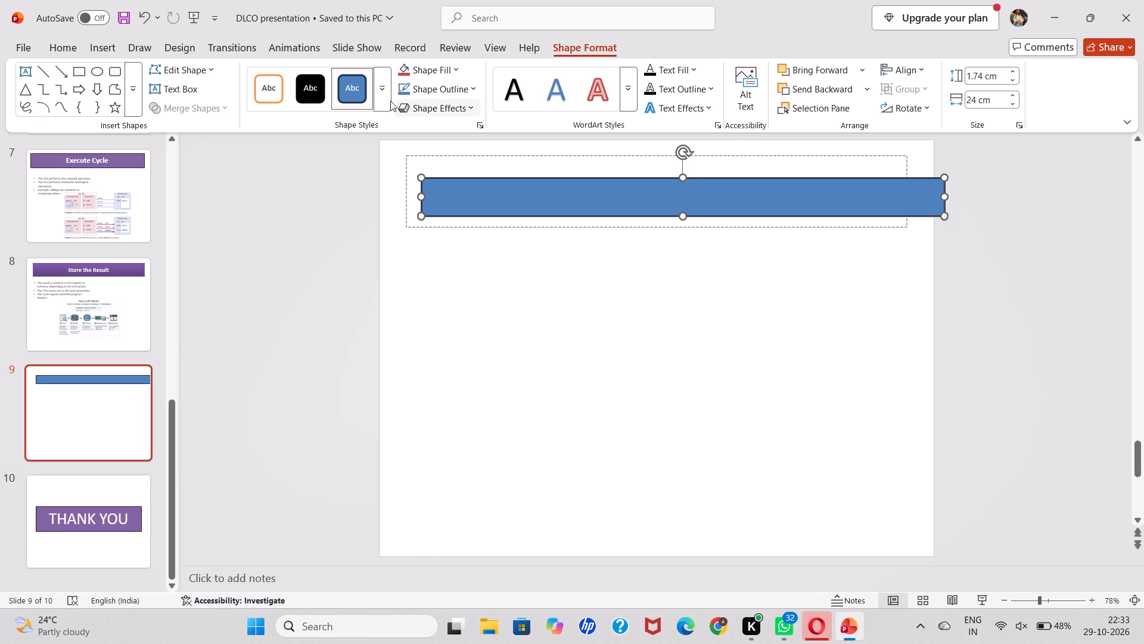
# Apply the shaded purple theme style to the rectangle to match the other slides' title banners.
pyautogui.click(378, 92)
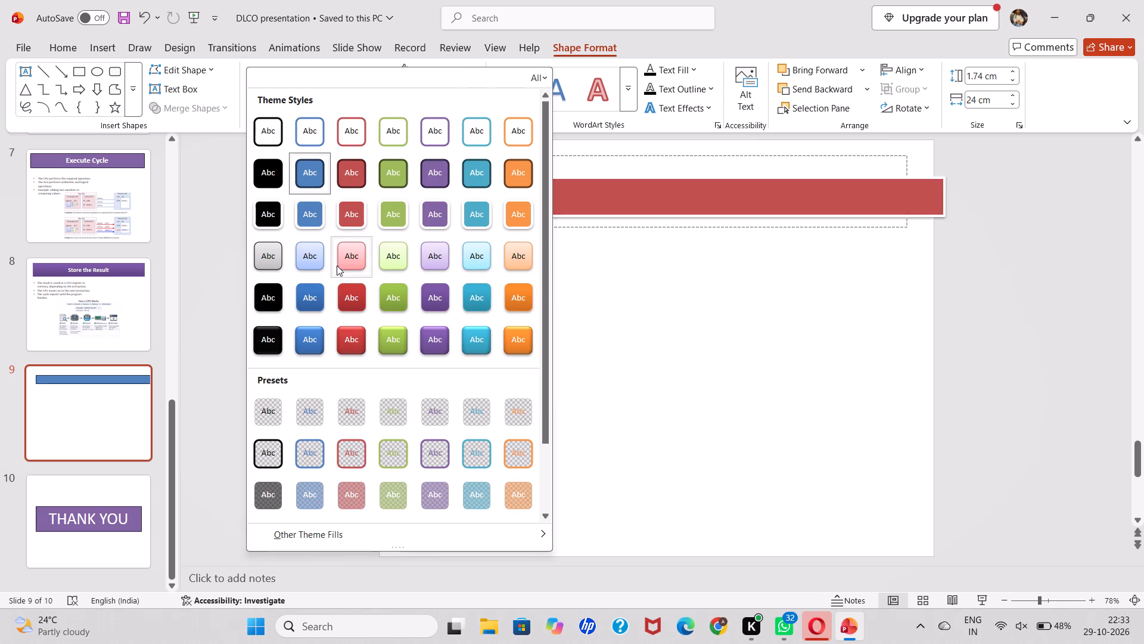
pyautogui.click(432, 298)
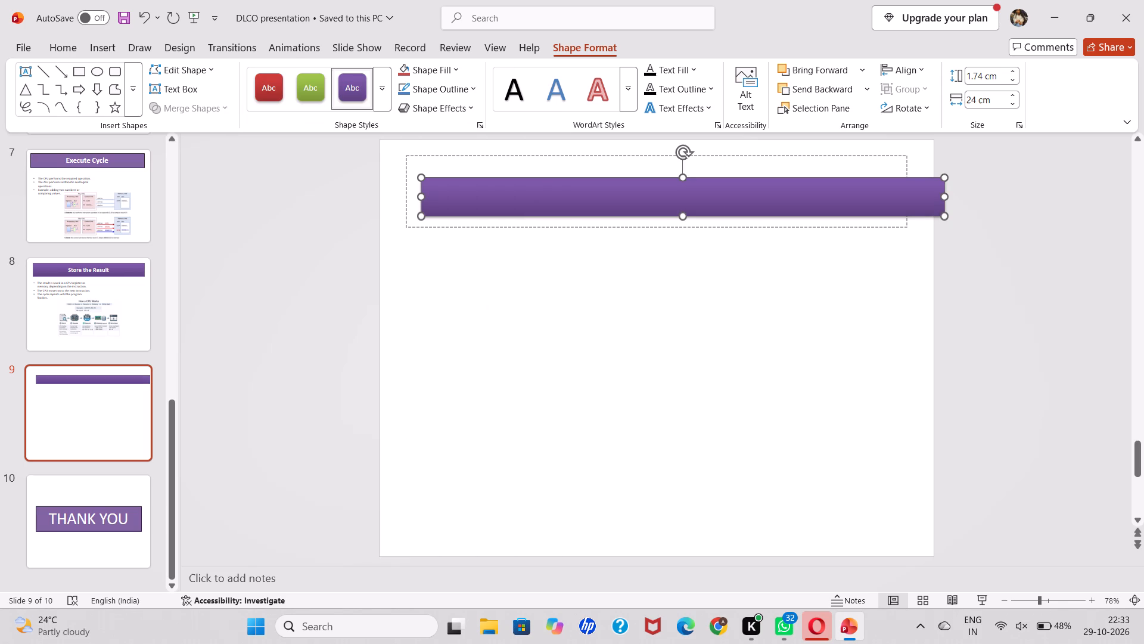
# Resize the purple rectangle to about 22.4 × 2.7 cm, aligning its upper-left corner with the title placeholder's corner.
pyautogui.moveTo(420, 178); pyautogui.dragTo(413, 174)
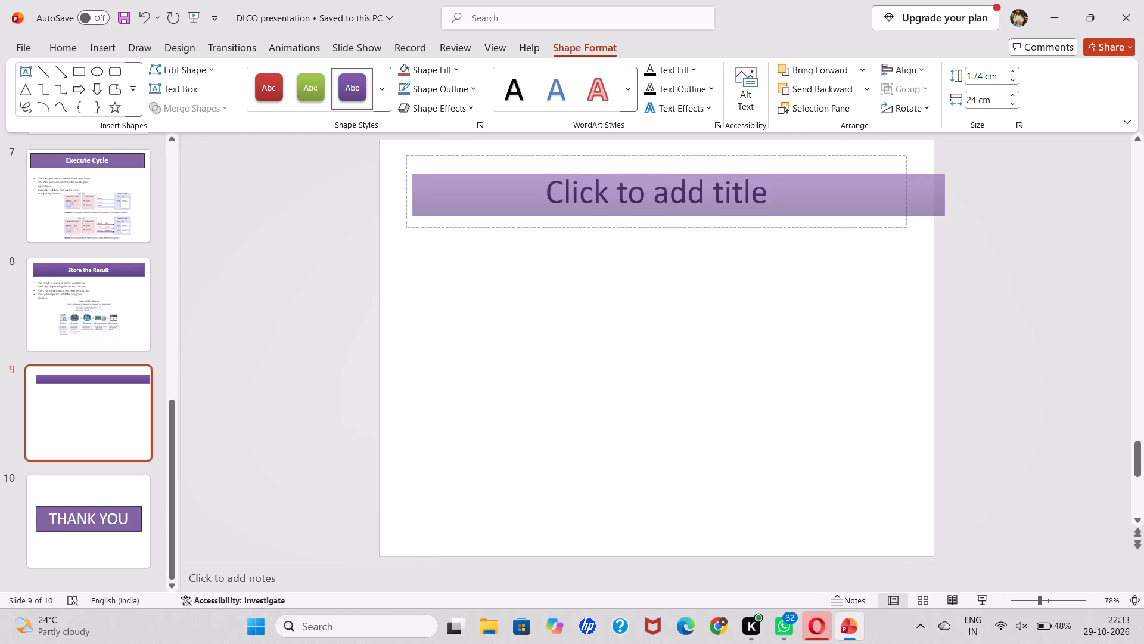
pyautogui.moveTo(413, 174); pyautogui.dragTo(407, 171)
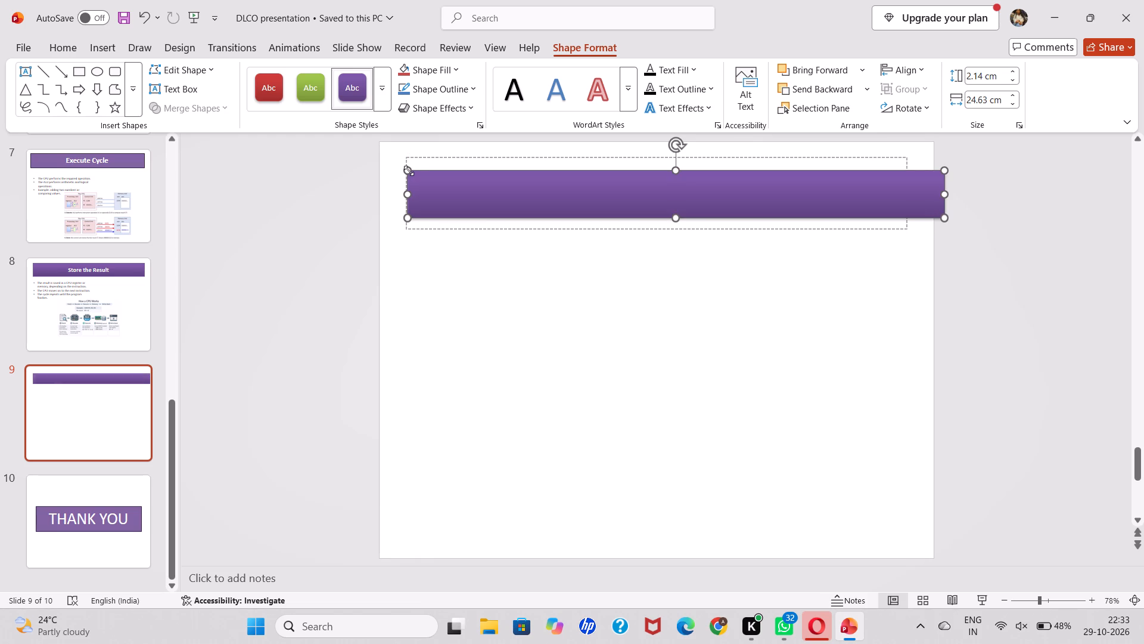
pyautogui.moveTo(409, 171); pyautogui.dragTo(406, 157)
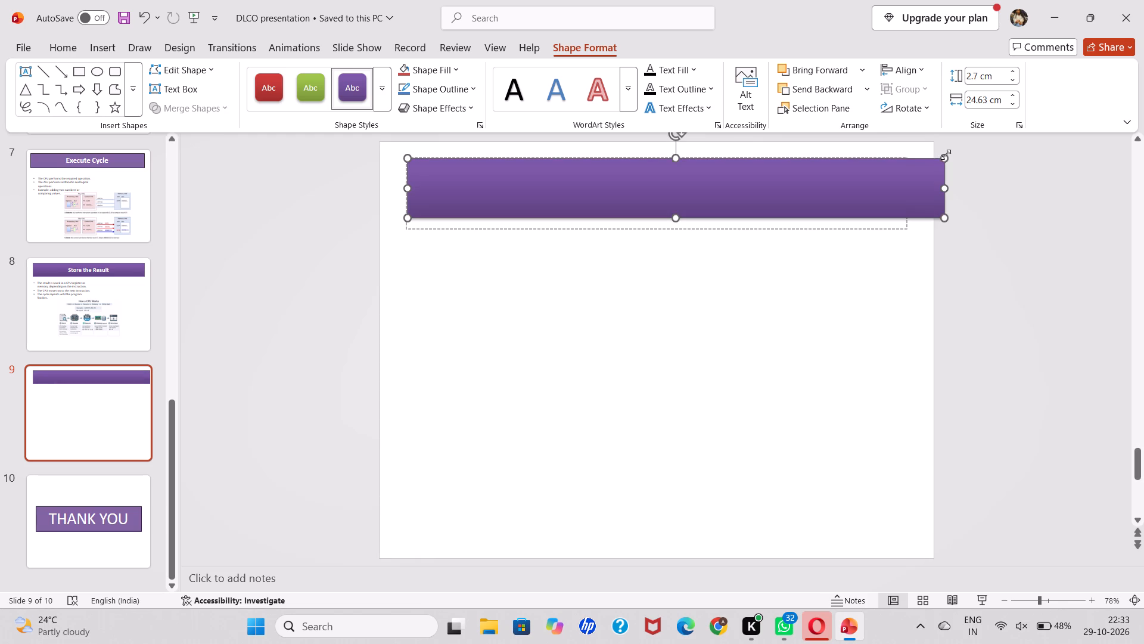
pyautogui.moveTo(946, 154); pyautogui.dragTo(896, 156)
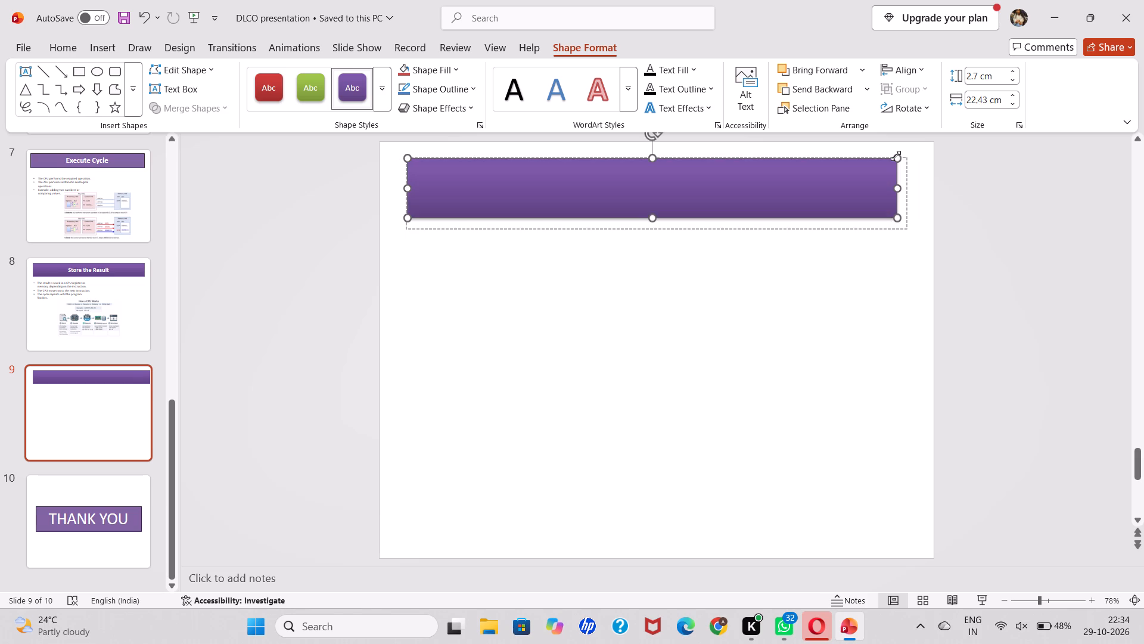
pyautogui.click(906, 219)
pyautogui.rightClick(906, 219)
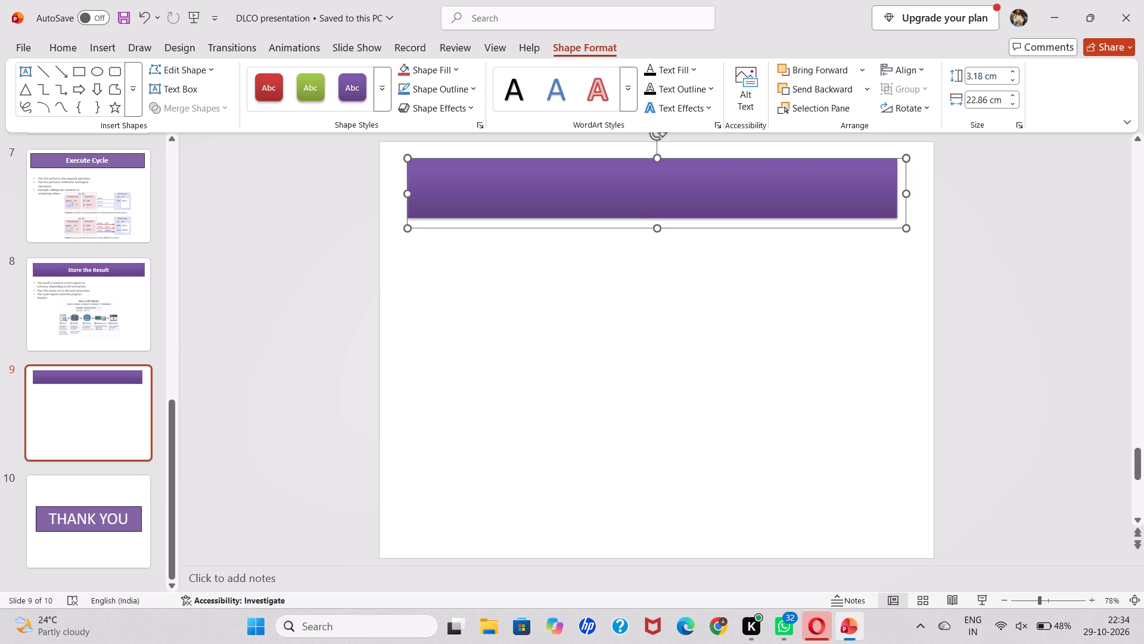
# Cut the empty title placeholder from slide 9 and select the purple banner rectangle.
pyautogui.rightClick(906, 219)
pyautogui.click(932, 234)
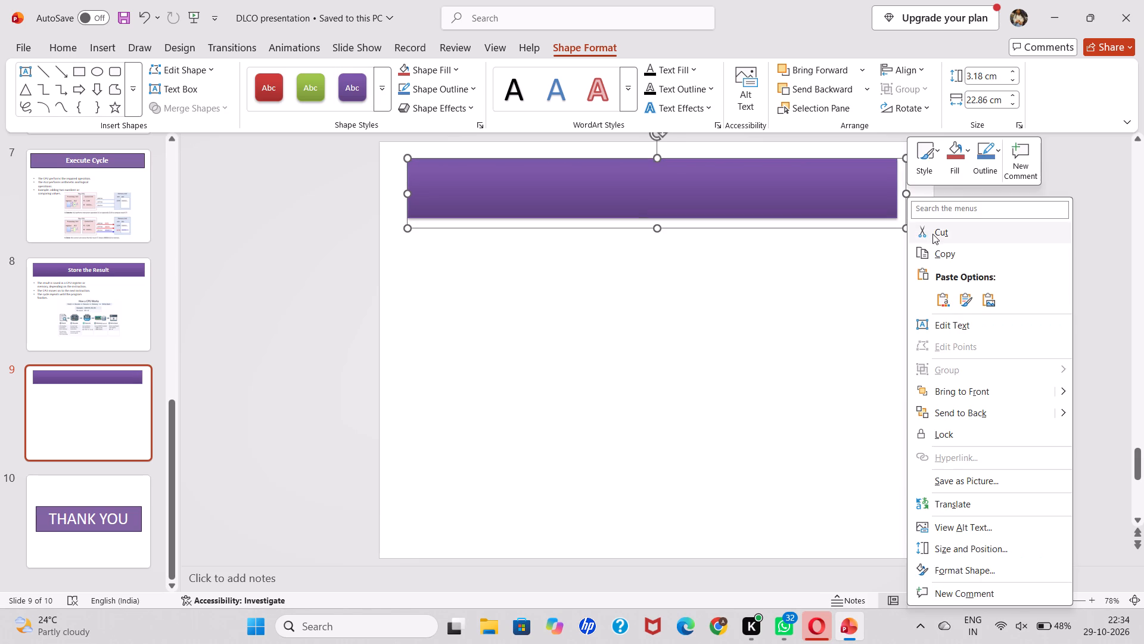
pyautogui.click(776, 180)
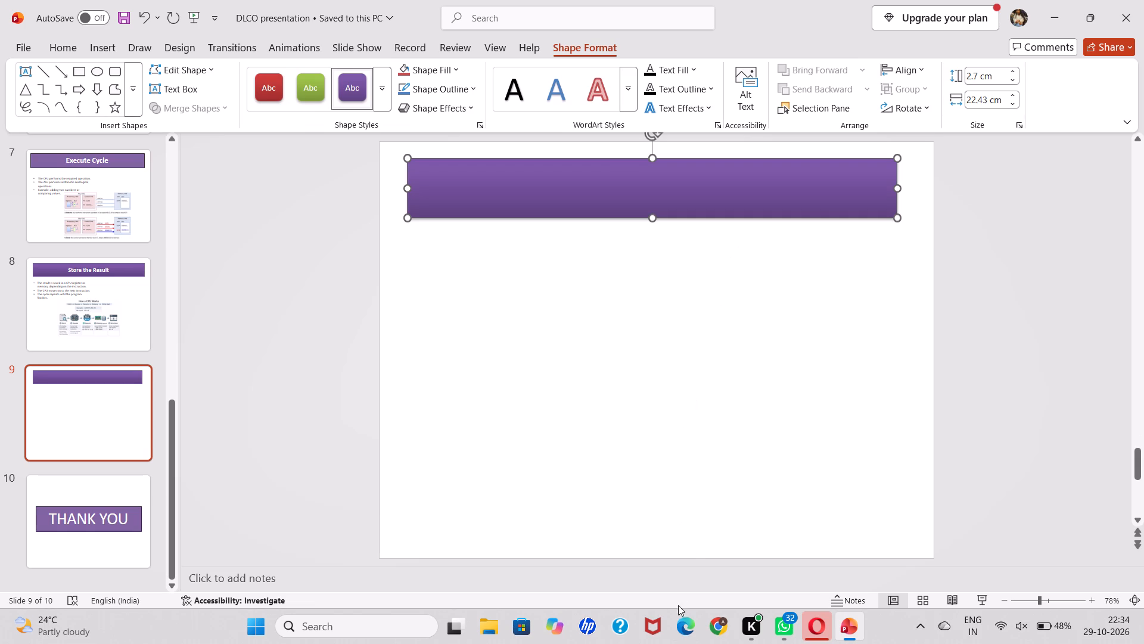
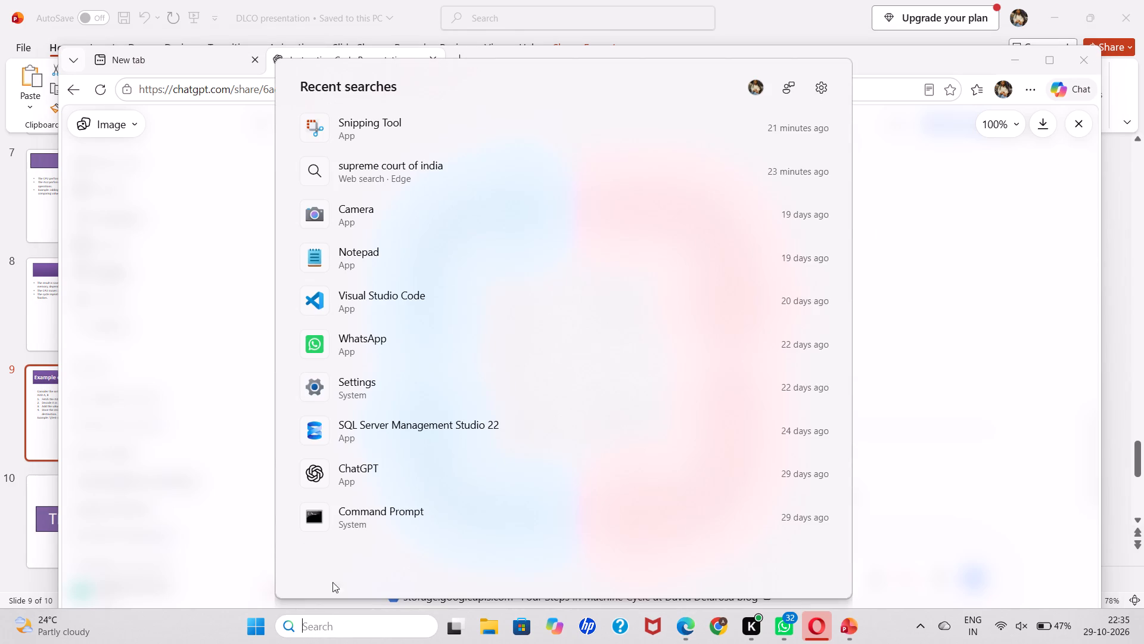
pyautogui.click(387, 143)
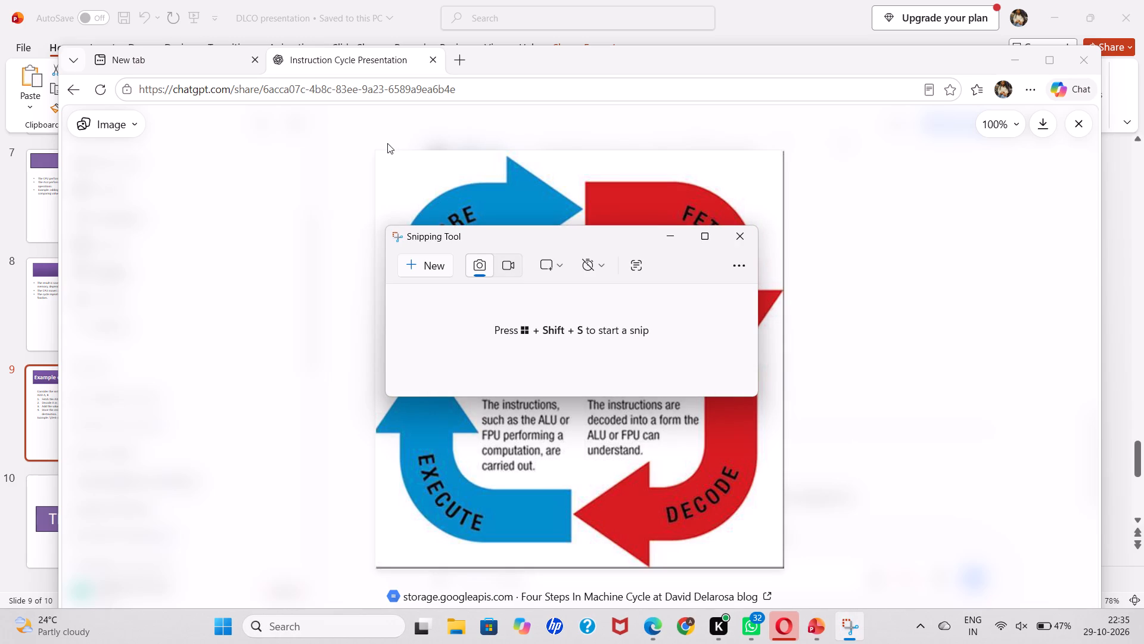
pyautogui.click(408, 267)
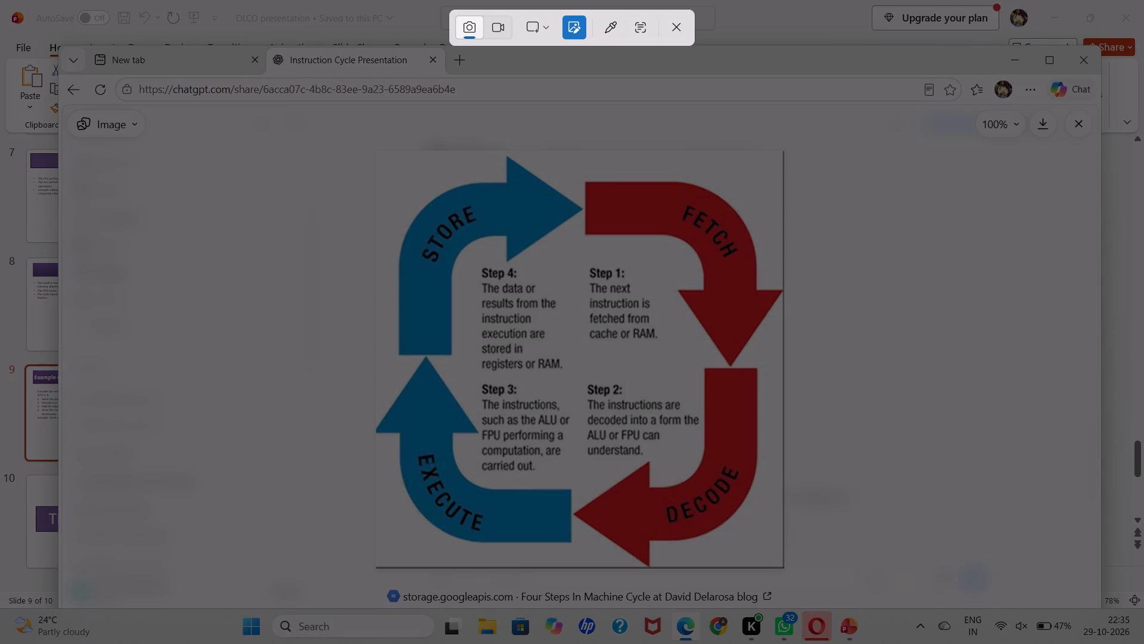
pyautogui.moveTo(379, 155); pyautogui.dragTo(418, 172)
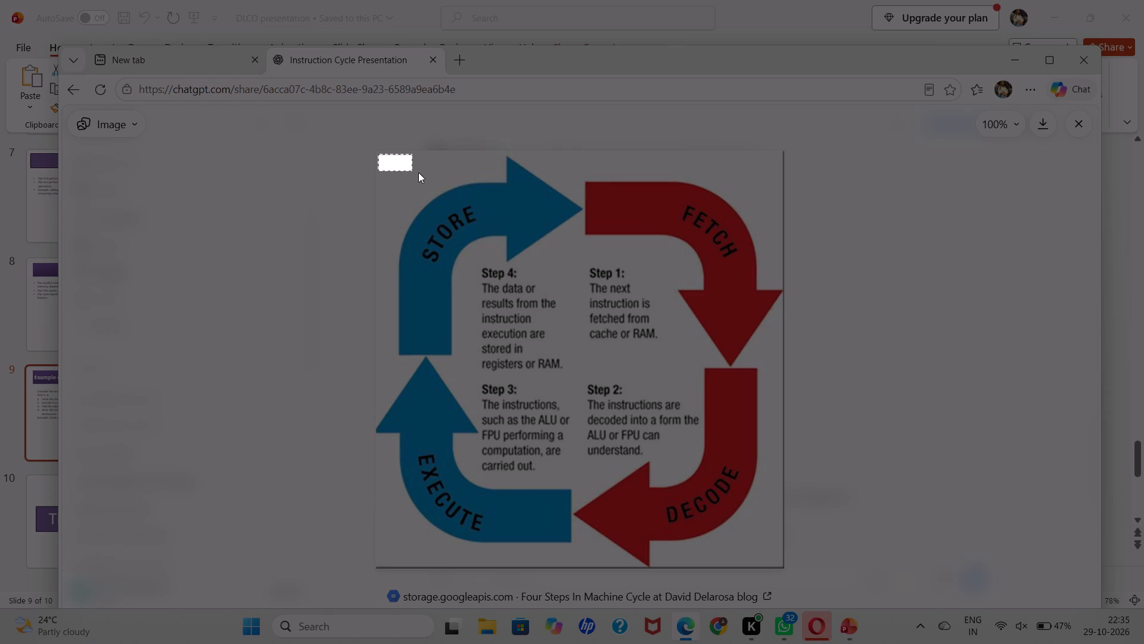
pyautogui.moveTo(418, 172); pyautogui.dragTo(651, 307)
pyautogui.hscroll(1, 601, 266)
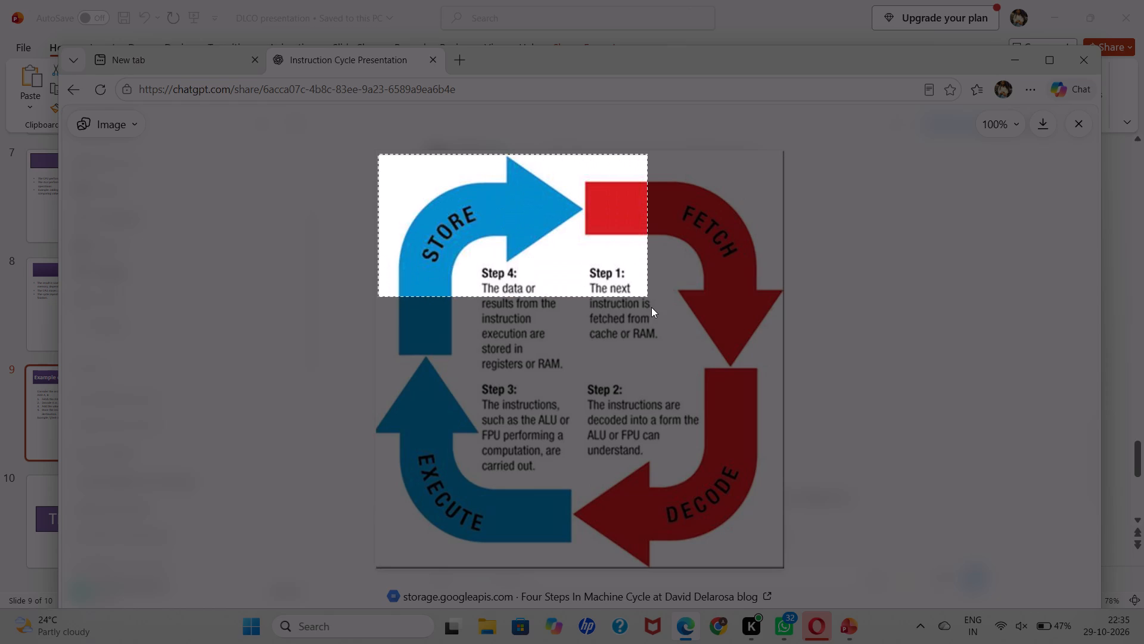
pyautogui.hscroll(1, 651, 307)
pyautogui.moveTo(651, 307); pyautogui.dragTo(782, 463)
pyautogui.scroll(1, 785, 454)
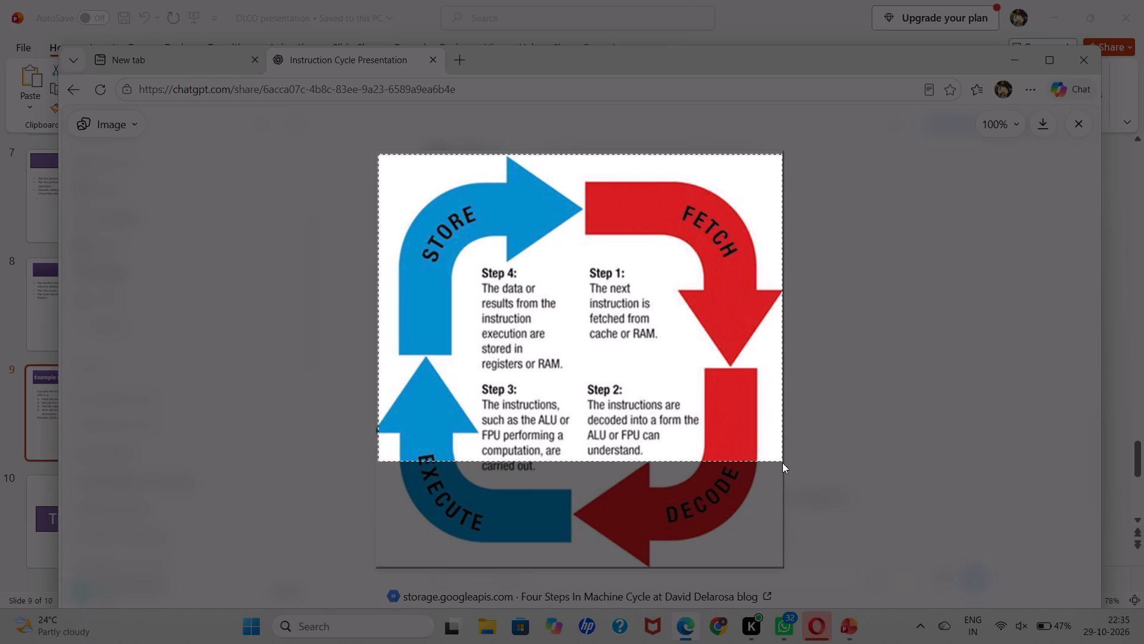
pyautogui.scroll(1, 782, 463)
pyautogui.moveTo(782, 463); pyautogui.dragTo(779, 549)
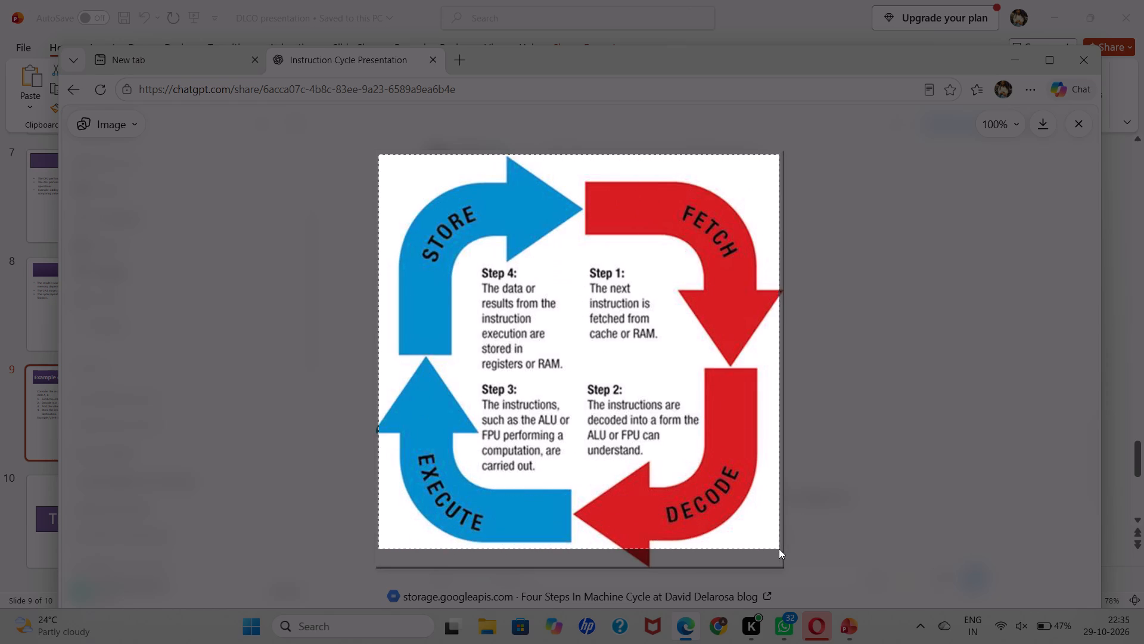
pyautogui.moveTo(779, 549); pyautogui.dragTo(776, 571)
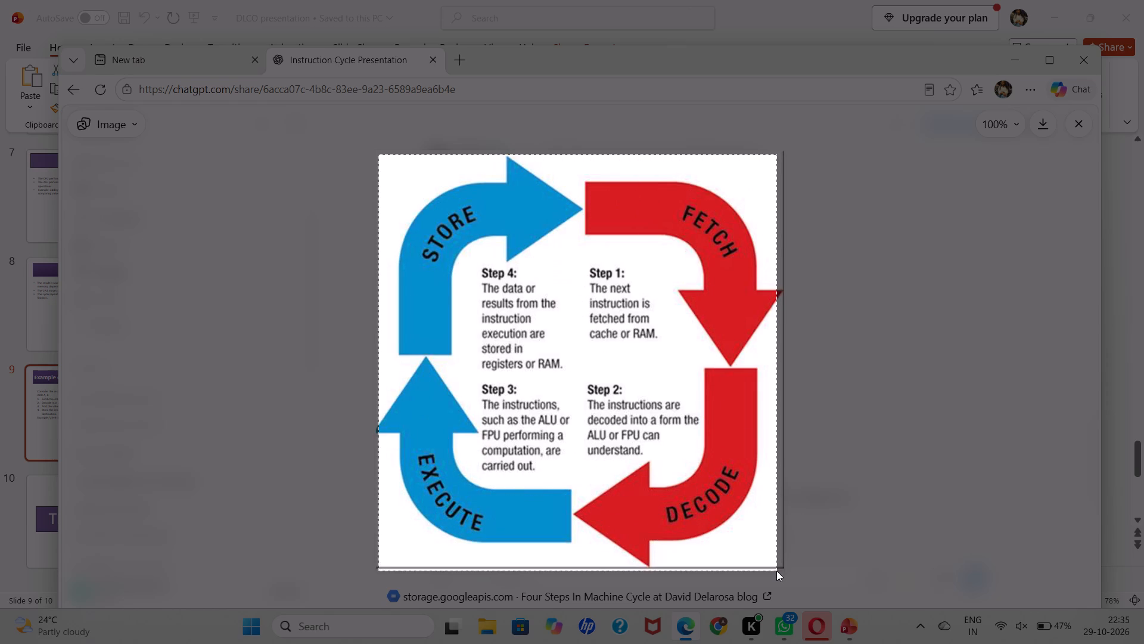
pyautogui.moveTo(776, 571); pyautogui.dragTo(784, 571)
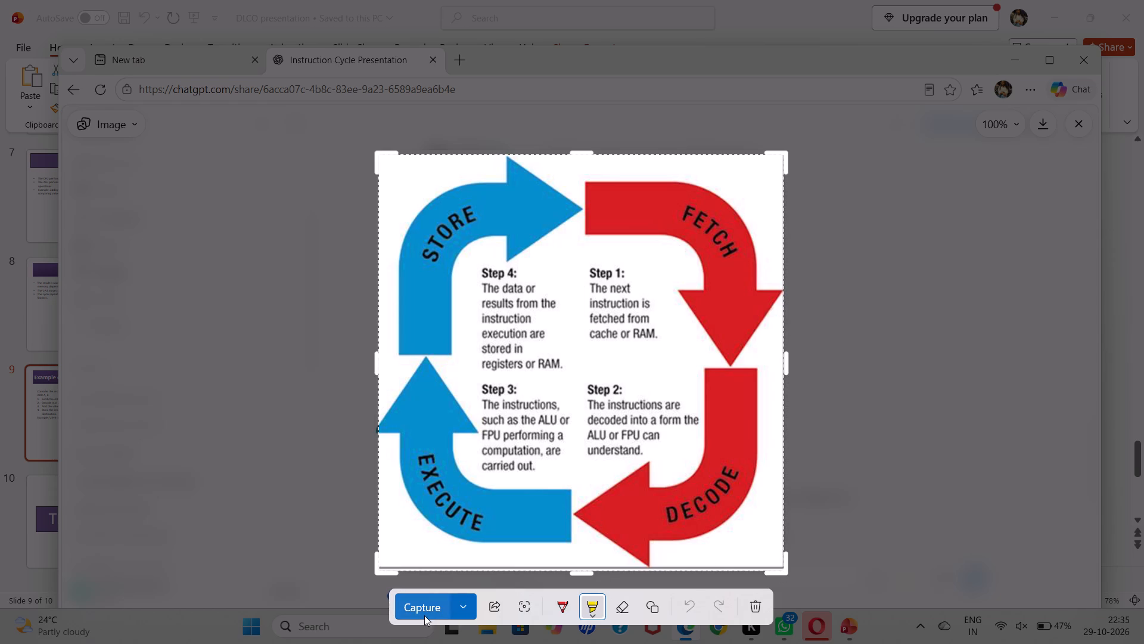
pyautogui.click(424, 615)
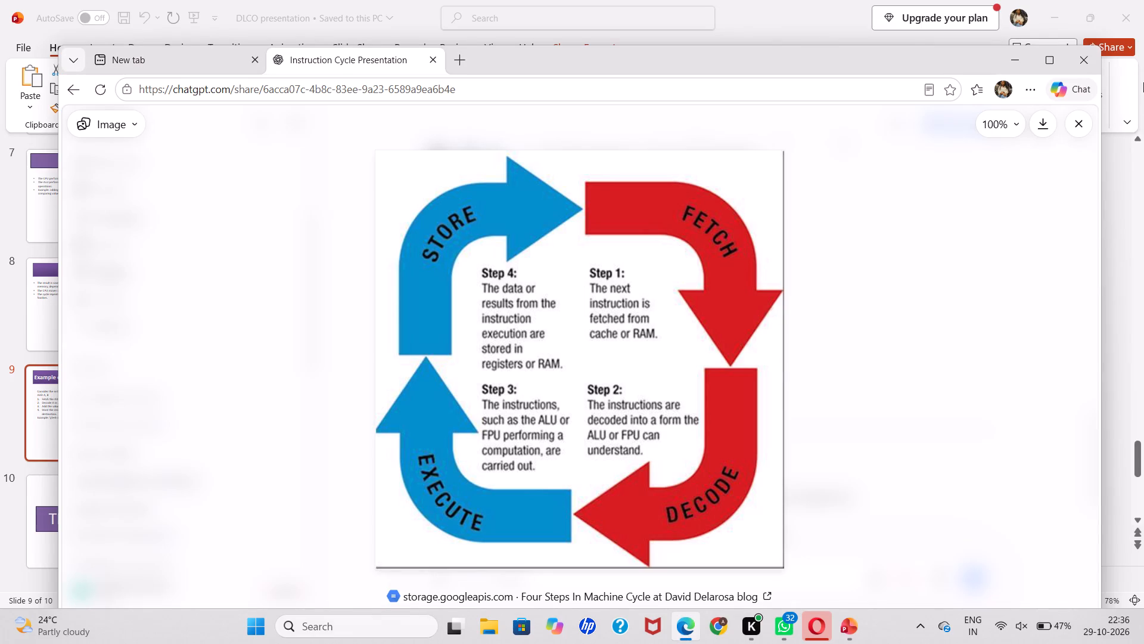
pyautogui.click(1092, 55)
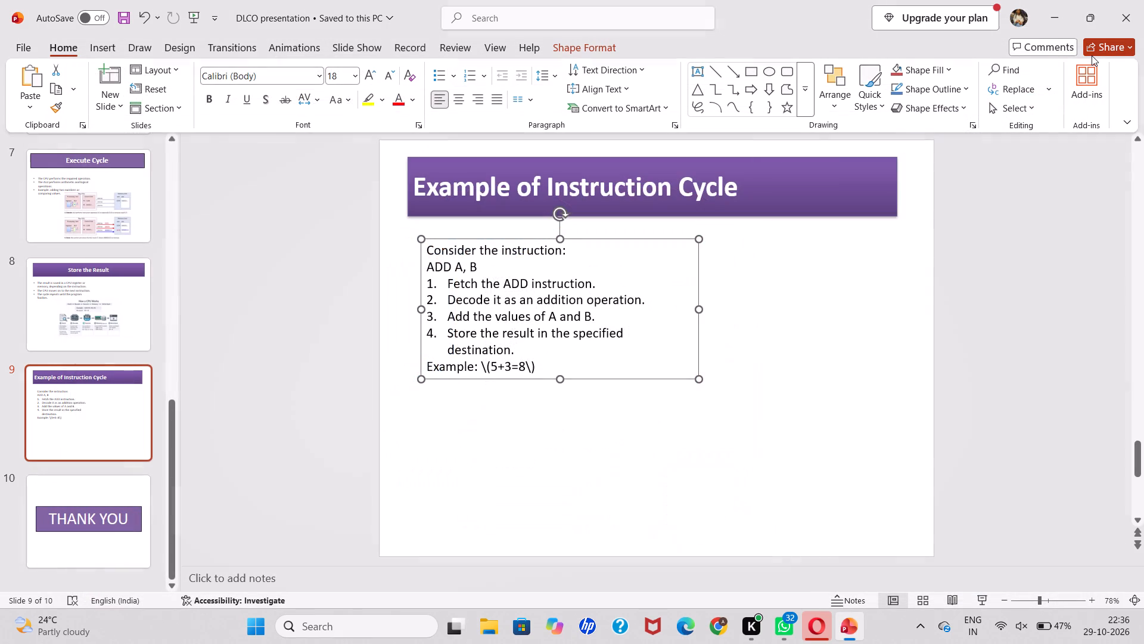
# Paste the captured cycle diagram onto slide 9 and move it to the slide's right side below the banner.
pyautogui.click(775, 273)
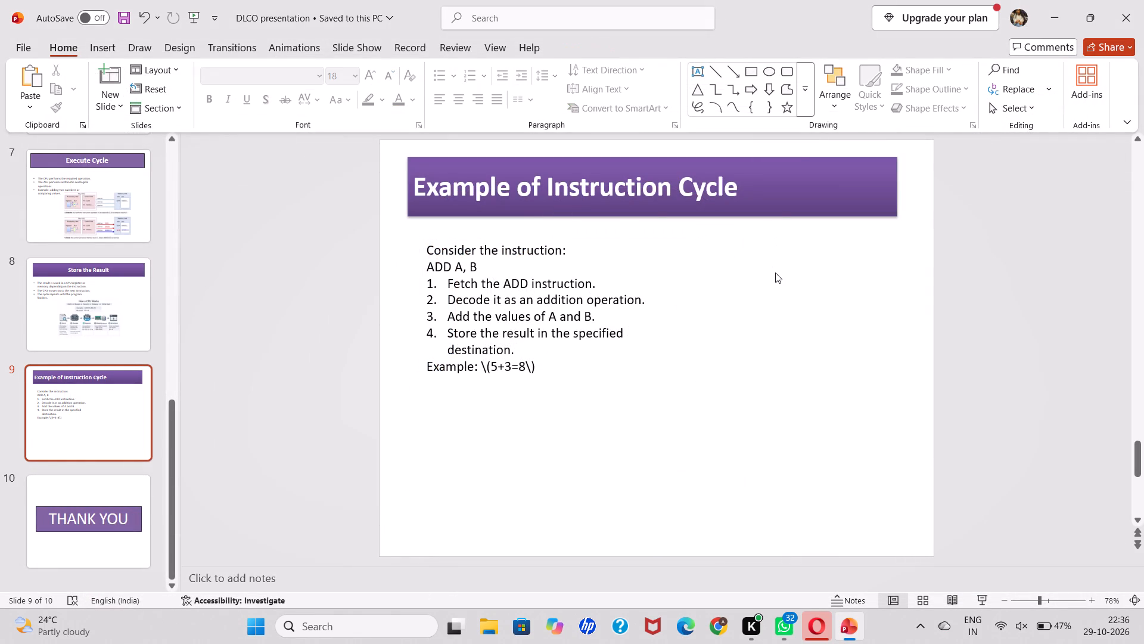
pyautogui.hotkey('ctrl', 'v')
pyautogui.click(829, 296)
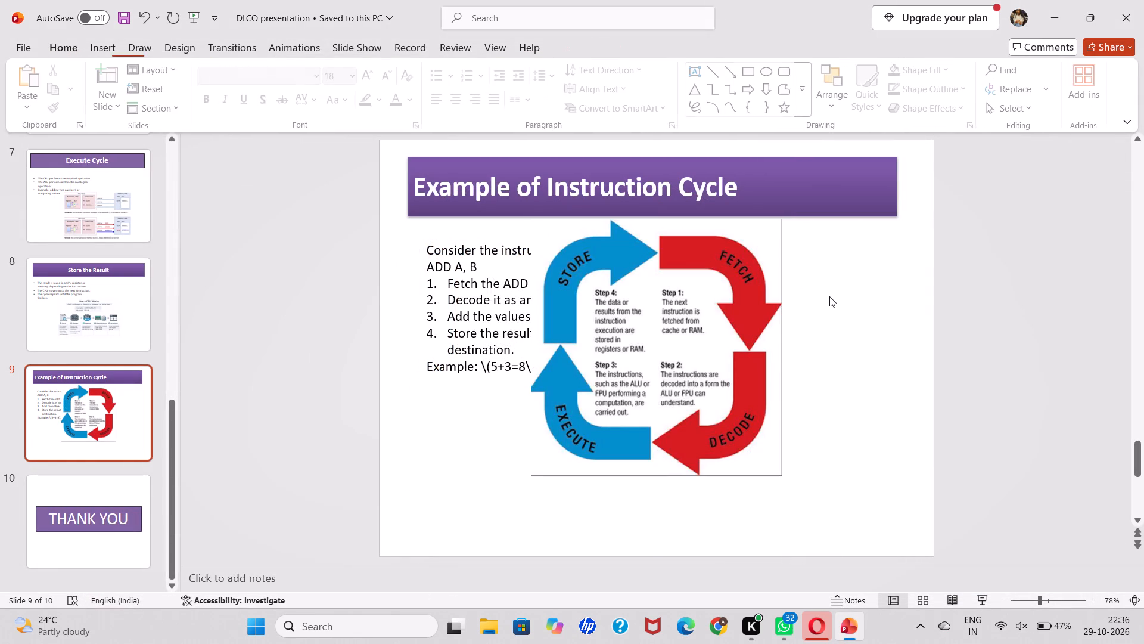
pyautogui.moveTo(704, 326); pyautogui.dragTo(798, 343)
# Move the instruction text box toward the slide's left edge so its text clears the cycle diagram.
pyautogui.click(591, 326)
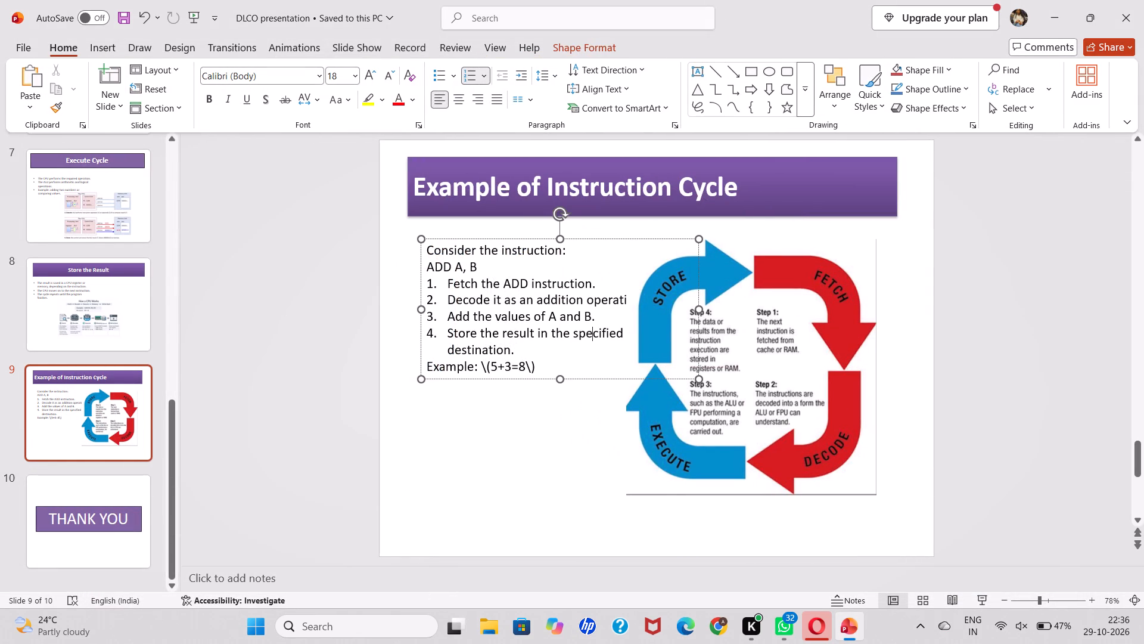
pyautogui.click(539, 329)
pyautogui.moveTo(539, 329); pyautogui.dragTo(592, 376)
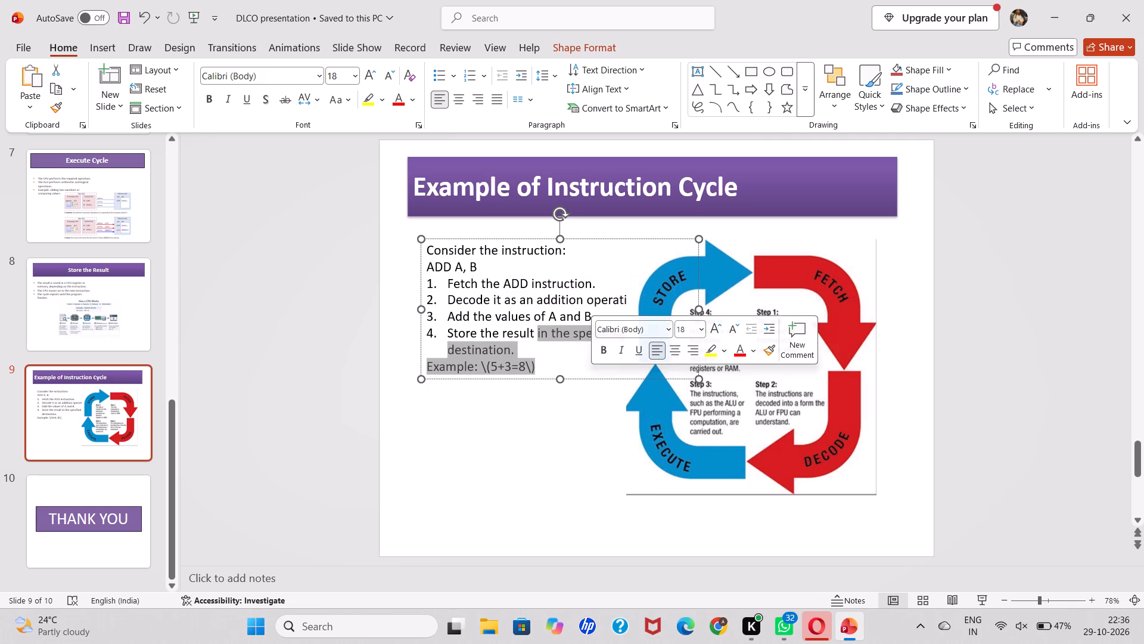
pyautogui.click(593, 382)
pyautogui.moveTo(593, 380); pyautogui.dragTo(580, 379)
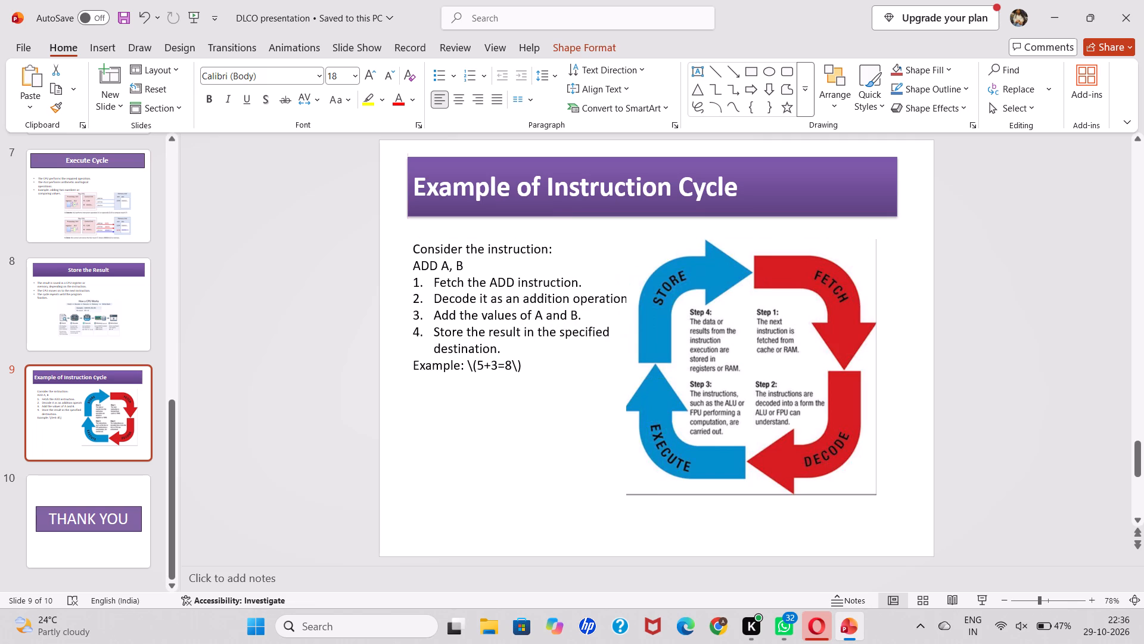
pyautogui.moveTo(580, 379); pyautogui.dragTo(561, 381)
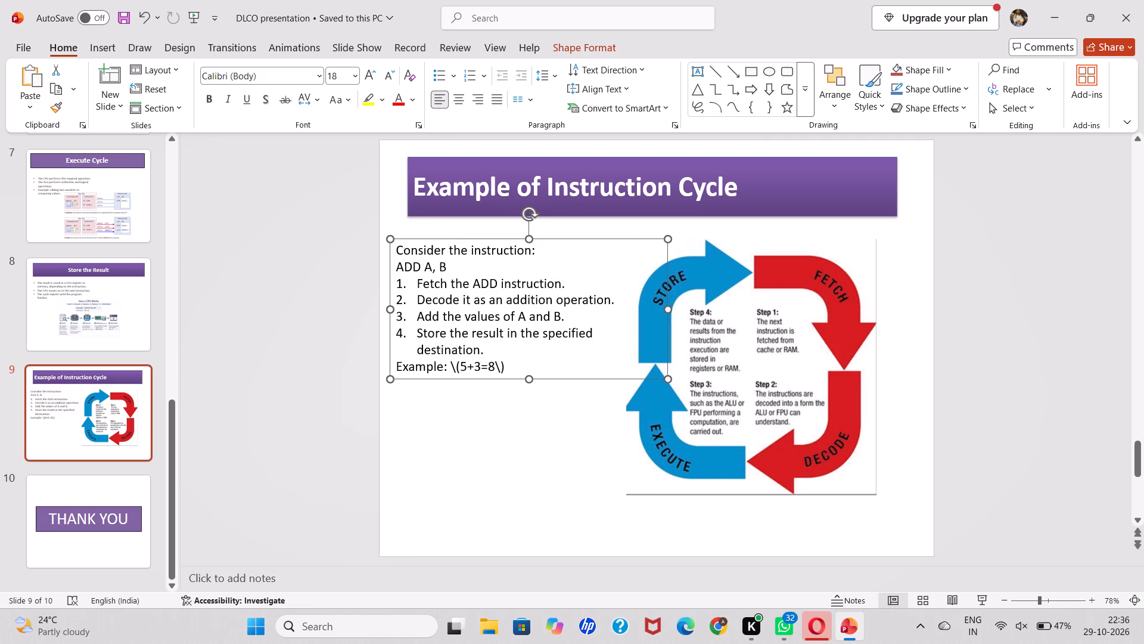
# Move the cycle diagram up close beneath the banner and lower the instruction text box so it sits beside the diagram's middle.
pyautogui.moveTo(719, 376); pyautogui.dragTo(714, 358)
pyautogui.click(580, 332)
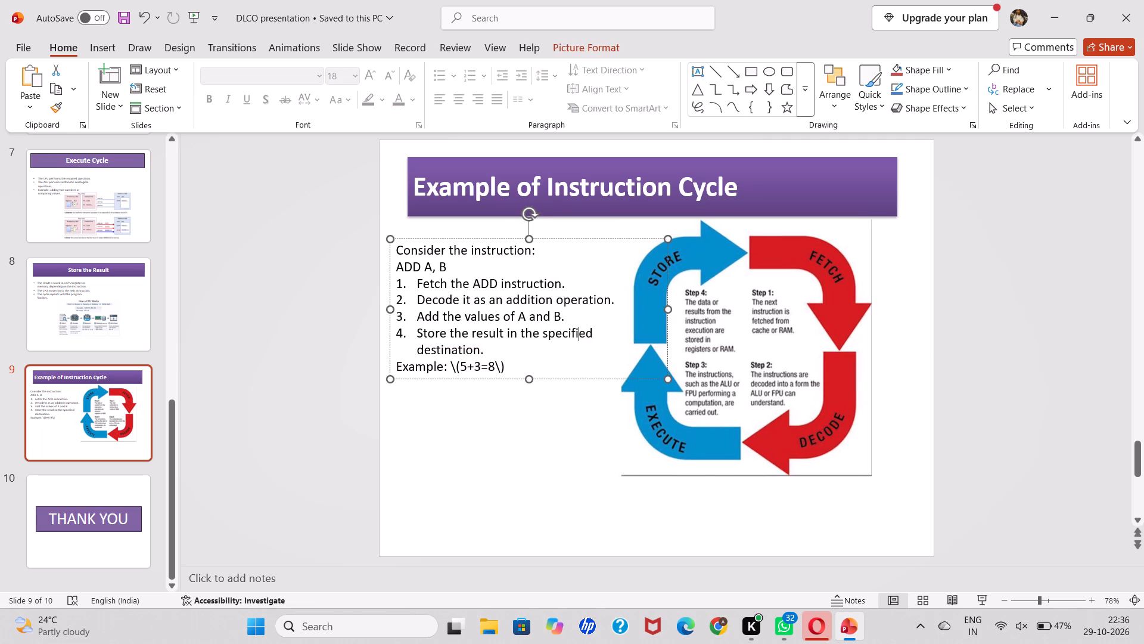
pyautogui.moveTo(583, 380); pyautogui.dragTo(587, 382)
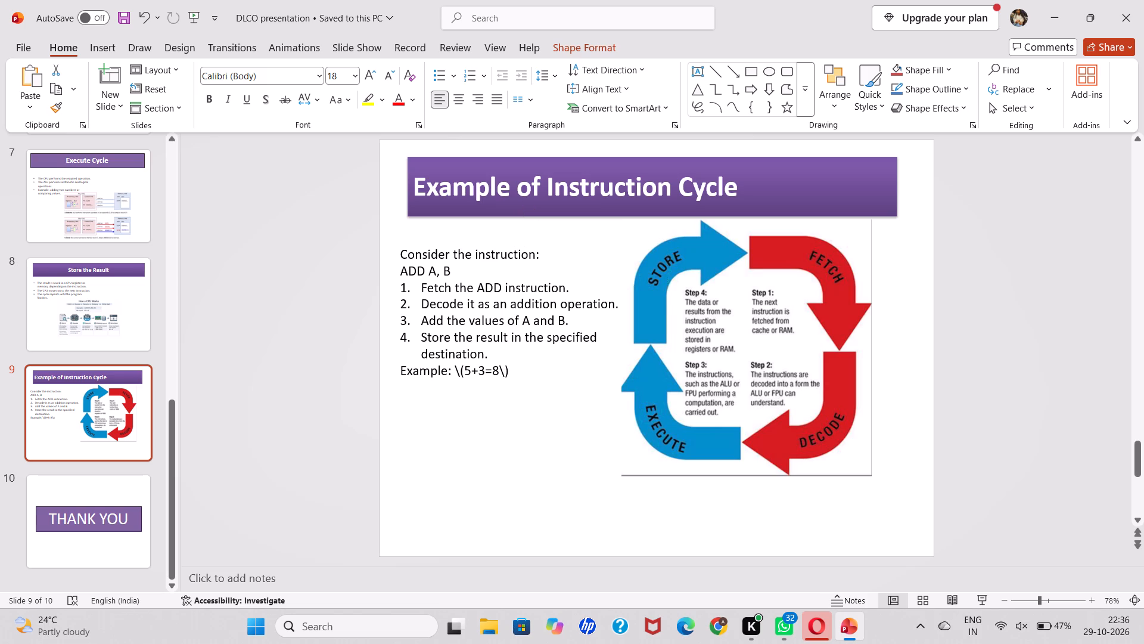
pyautogui.moveTo(587, 382); pyautogui.dragTo(592, 409)
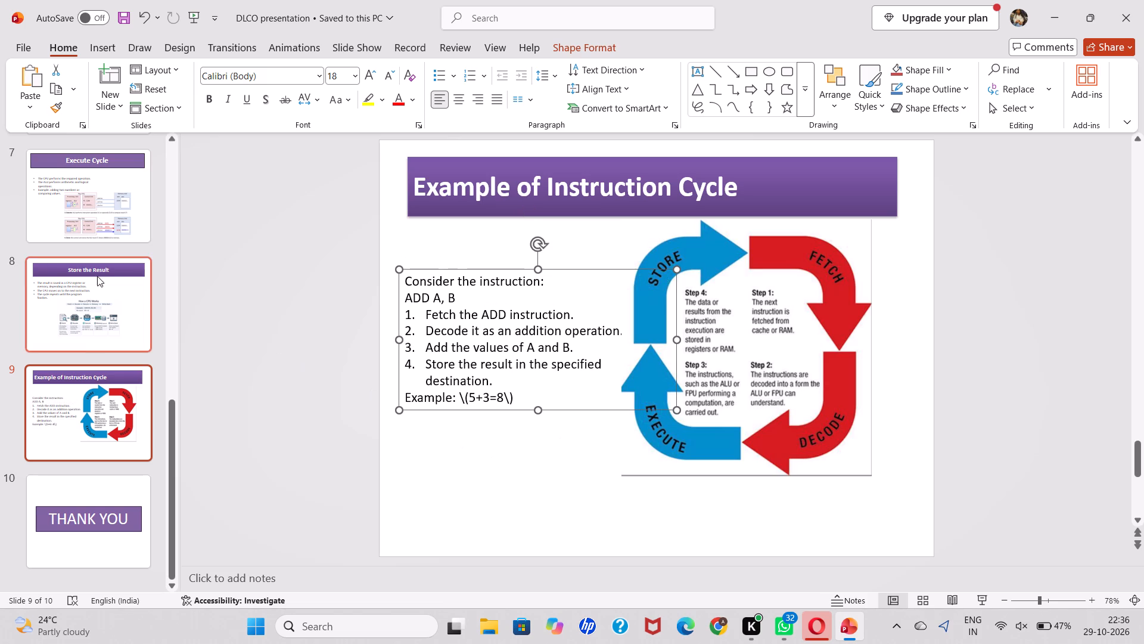
# Review the presentation slide by slide from the title slide through slide 9, examining each slide's text and diagram layout.
pyautogui.scroll(5, 97, 276)
pyautogui.click(69, 188)
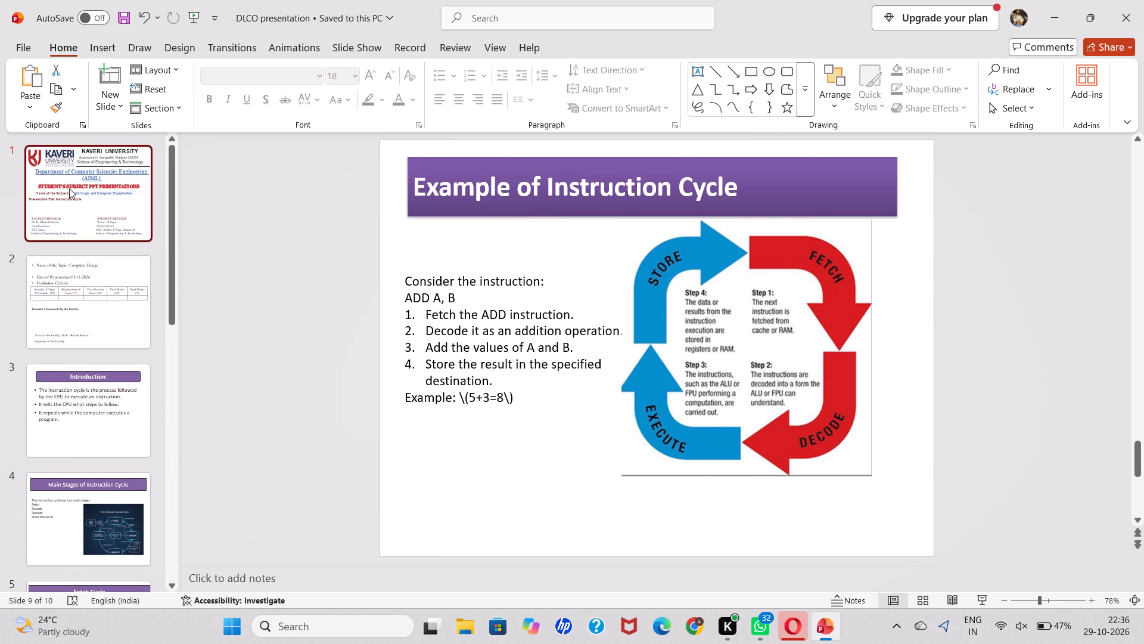
pyautogui.press('Right')
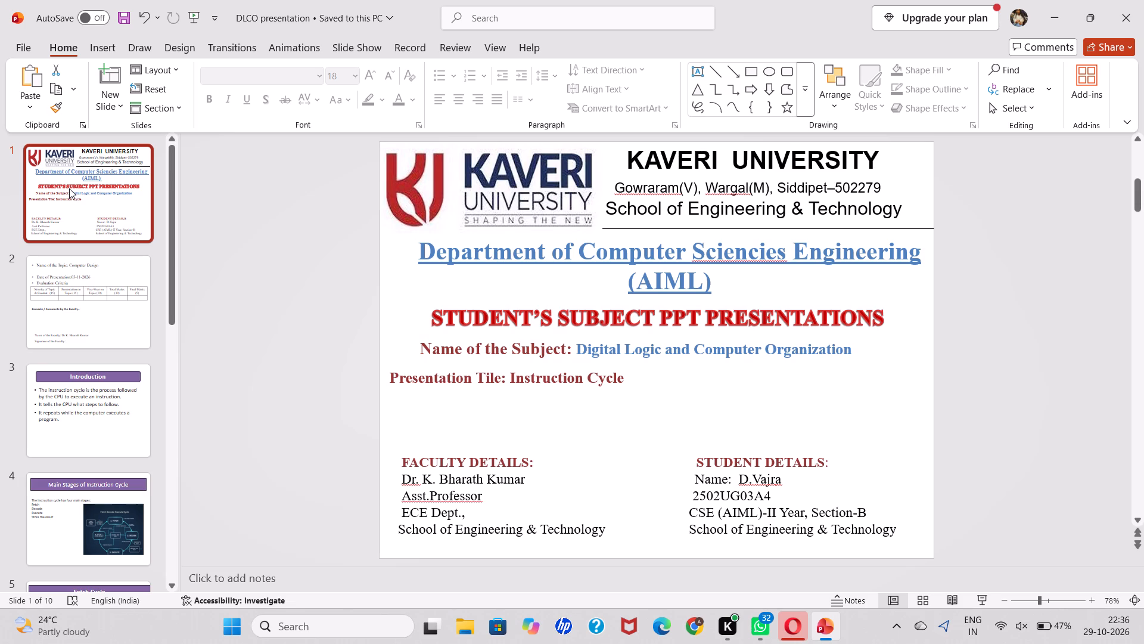
pyautogui.click(83, 268)
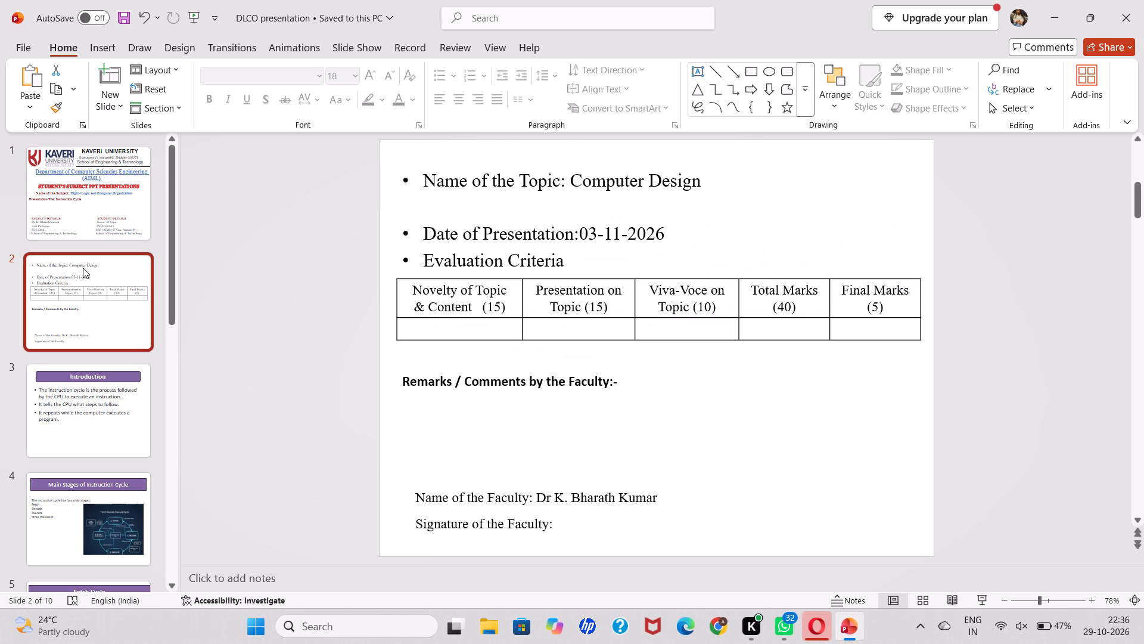
pyautogui.click(110, 411)
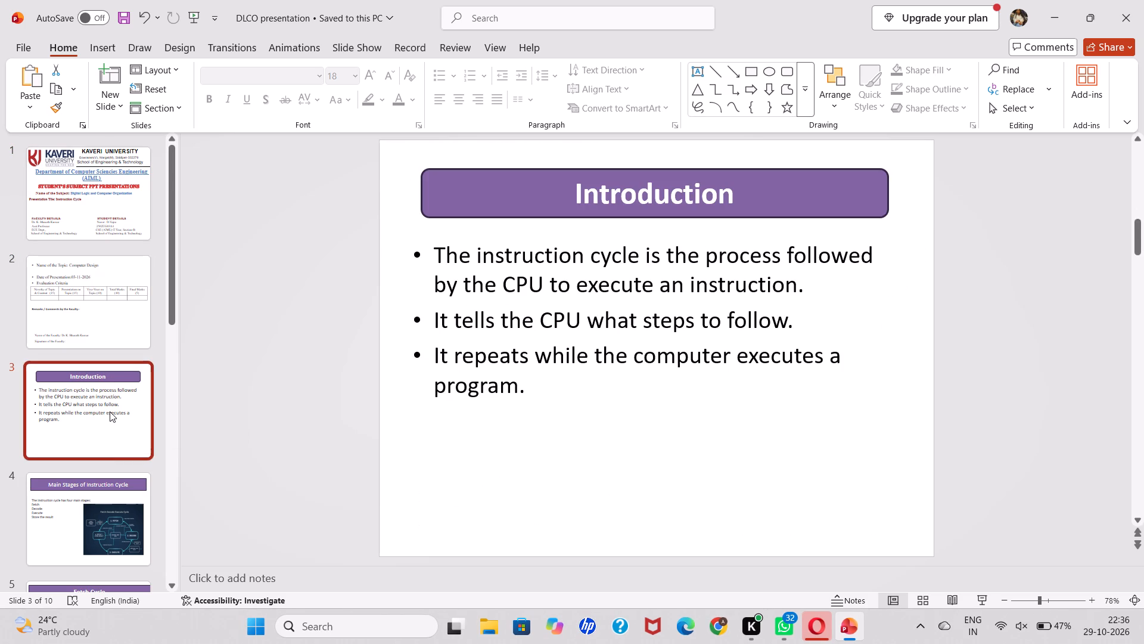
pyautogui.click(121, 488)
pyautogui.scroll(-1, 121, 488)
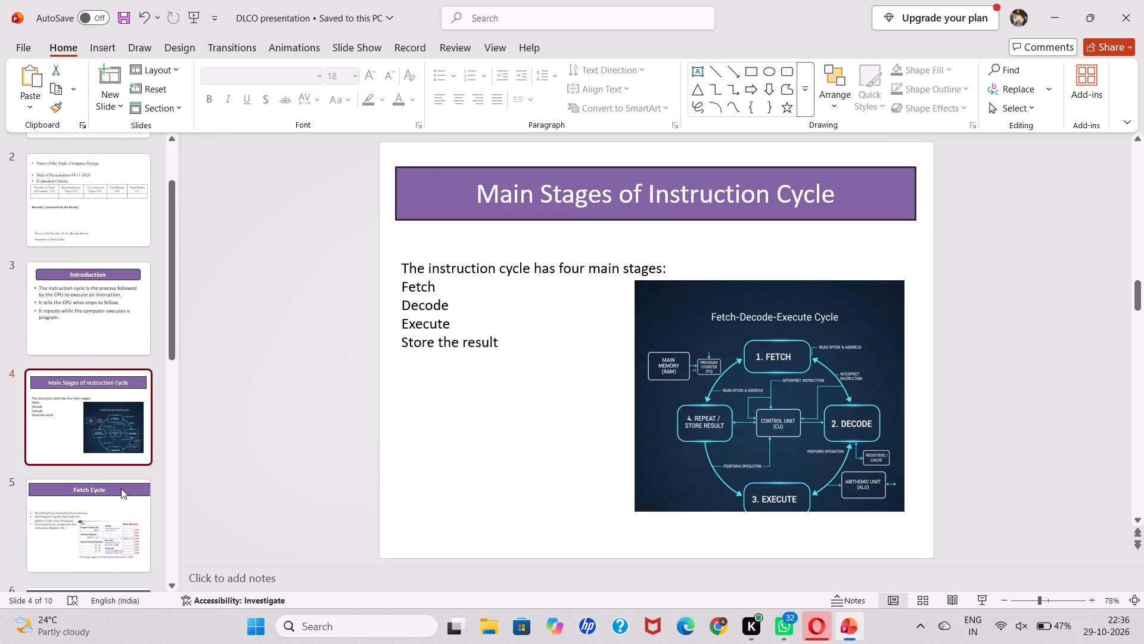
pyautogui.scroll(-1, 121, 488)
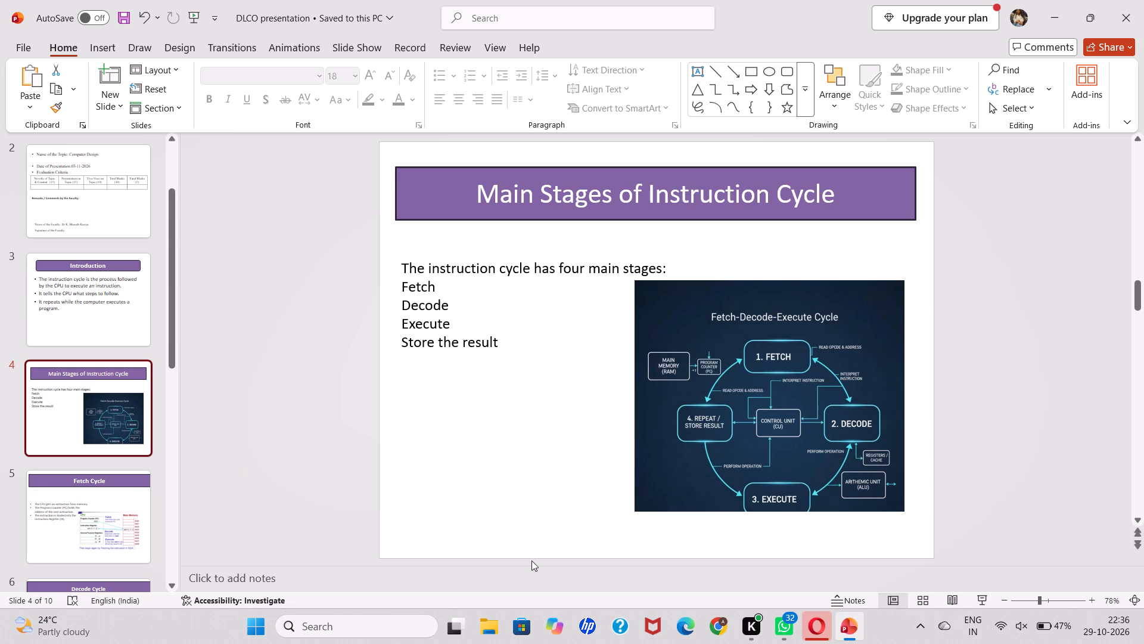
pyautogui.click(113, 540)
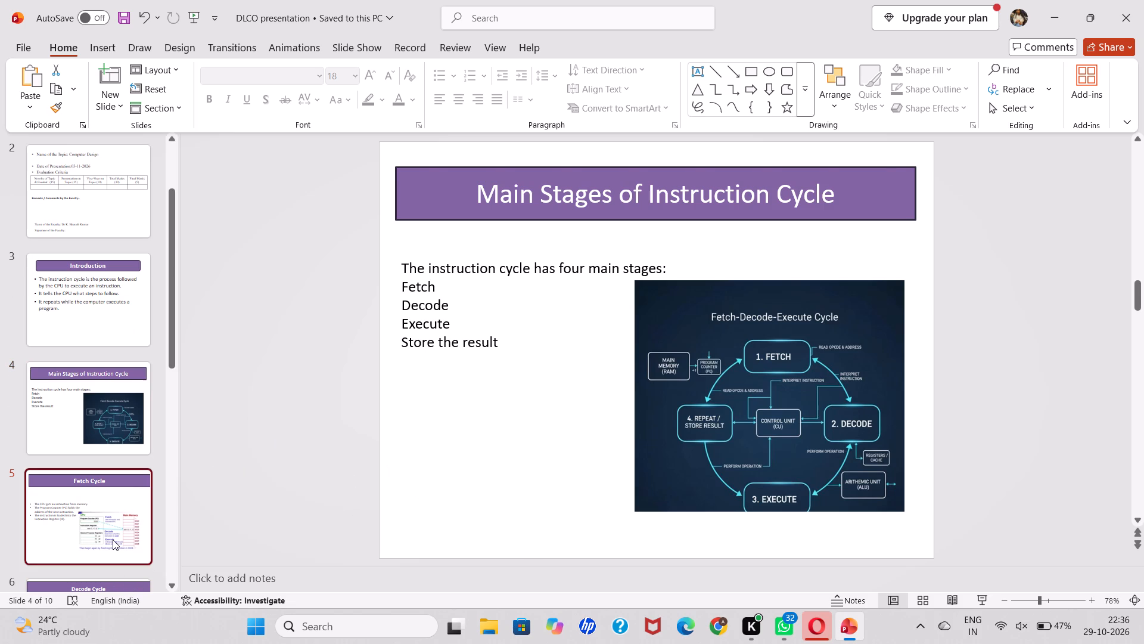
pyautogui.scroll(-1, 113, 540)
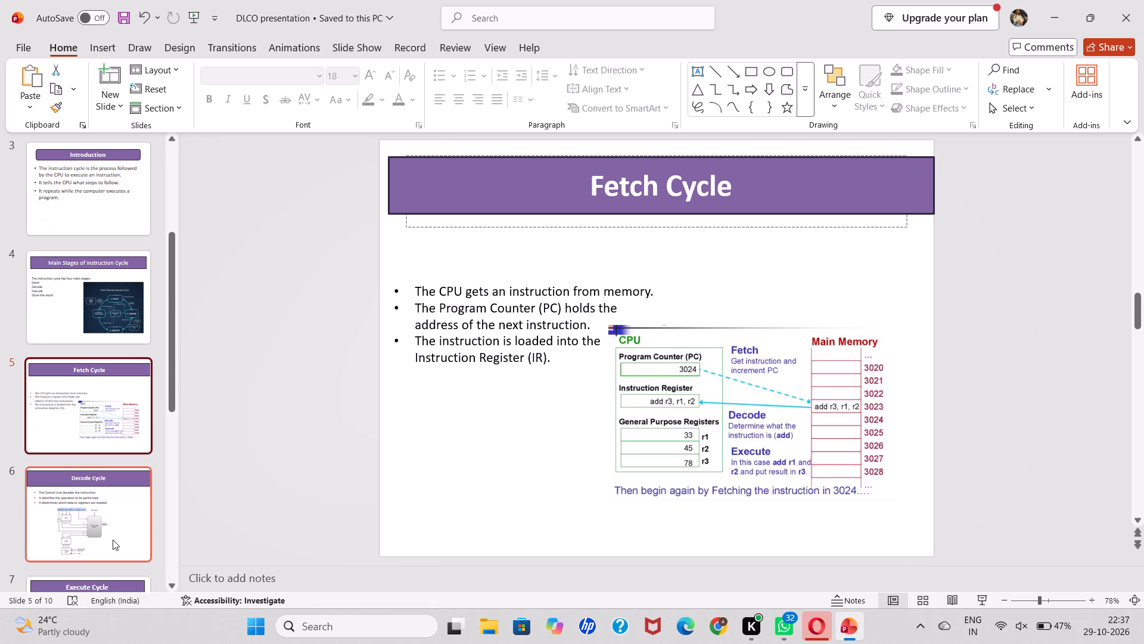
pyautogui.click(98, 518)
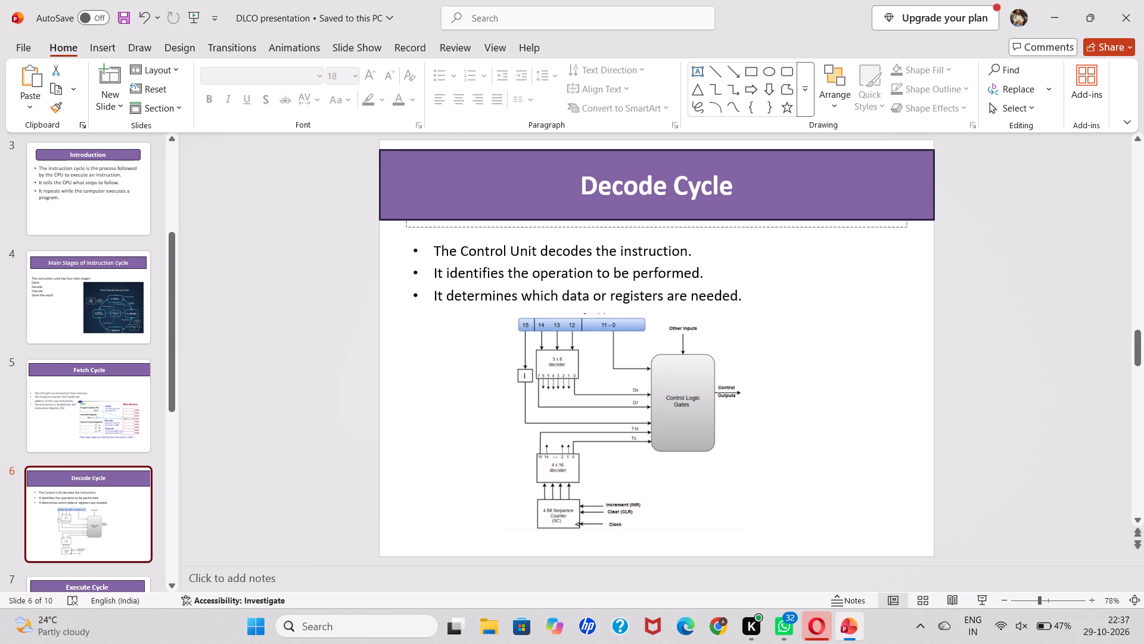
pyautogui.scroll(-1, 135, 518)
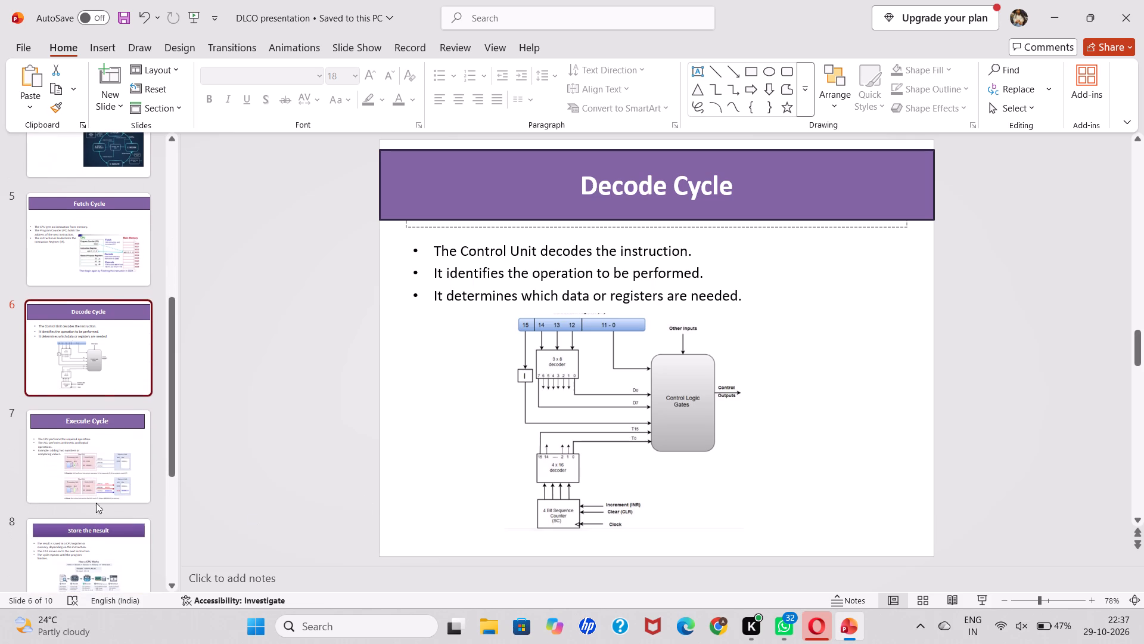
pyautogui.click(87, 470)
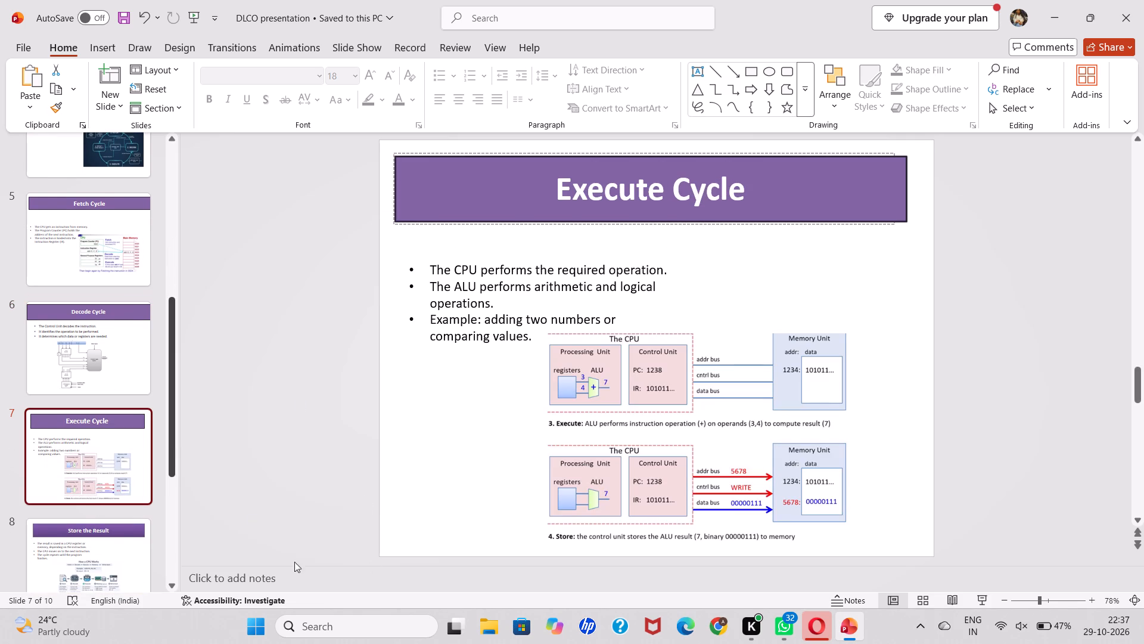
pyautogui.scroll(-1, 120, 541)
pyautogui.click(110, 530)
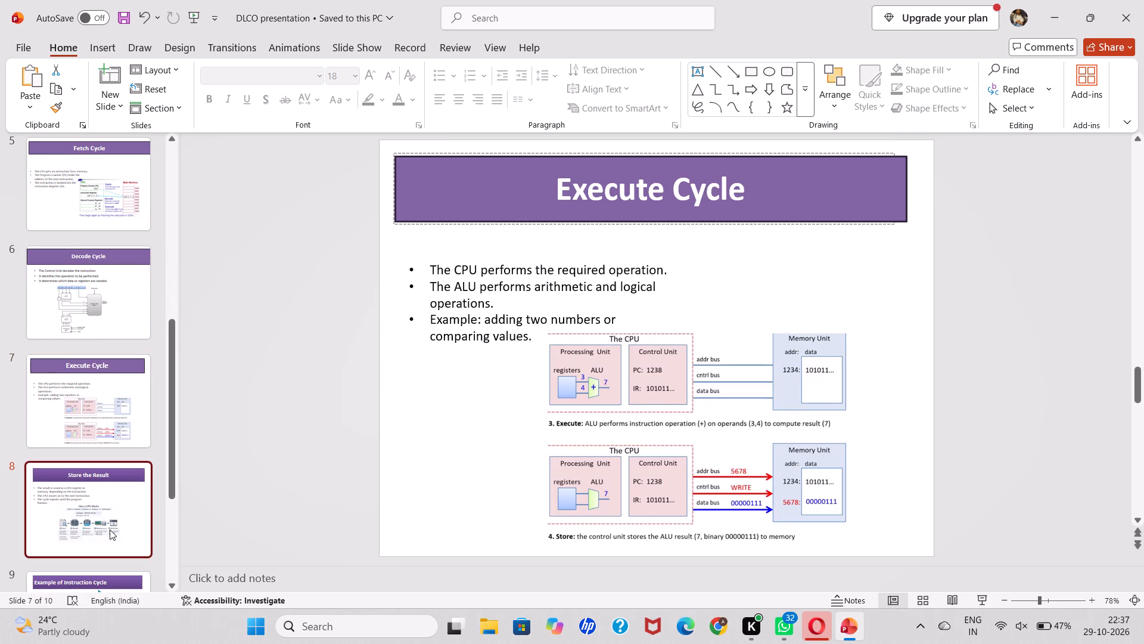
pyautogui.moveTo(110, 530); pyautogui.dragTo(240, 460)
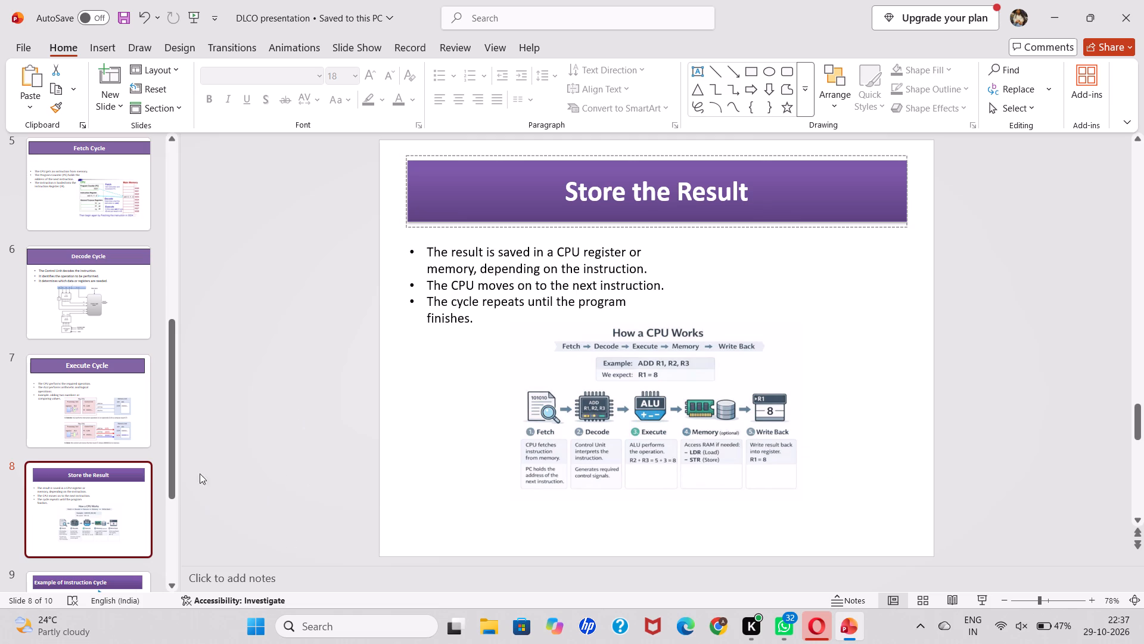
pyautogui.scroll(-1, 106, 521)
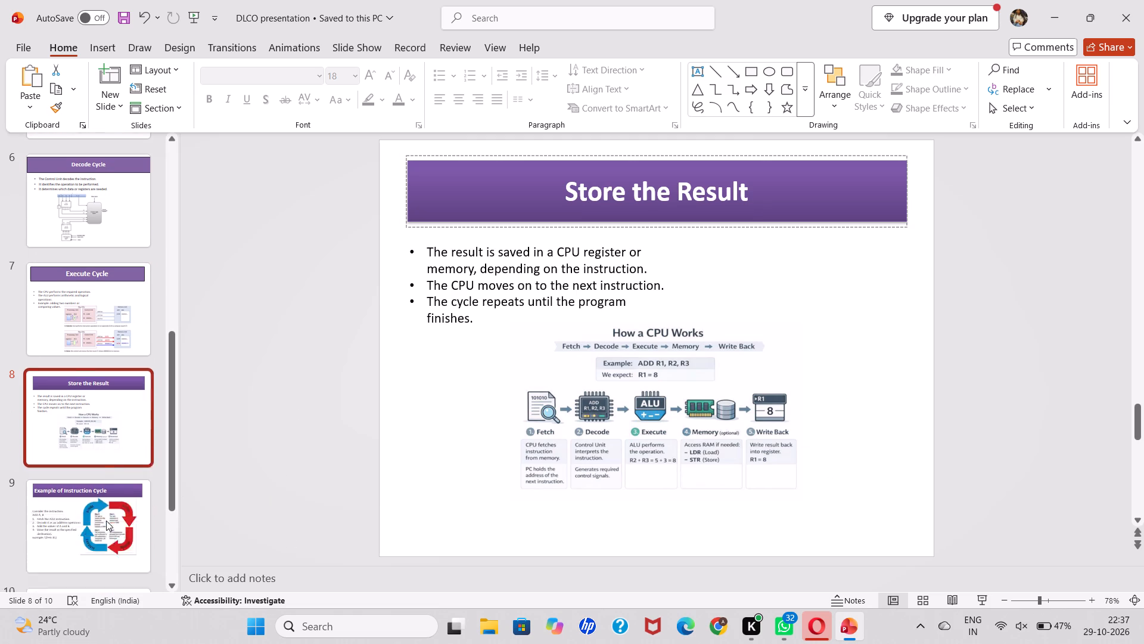
pyautogui.scroll(-1, 106, 521)
pyautogui.click(70, 441)
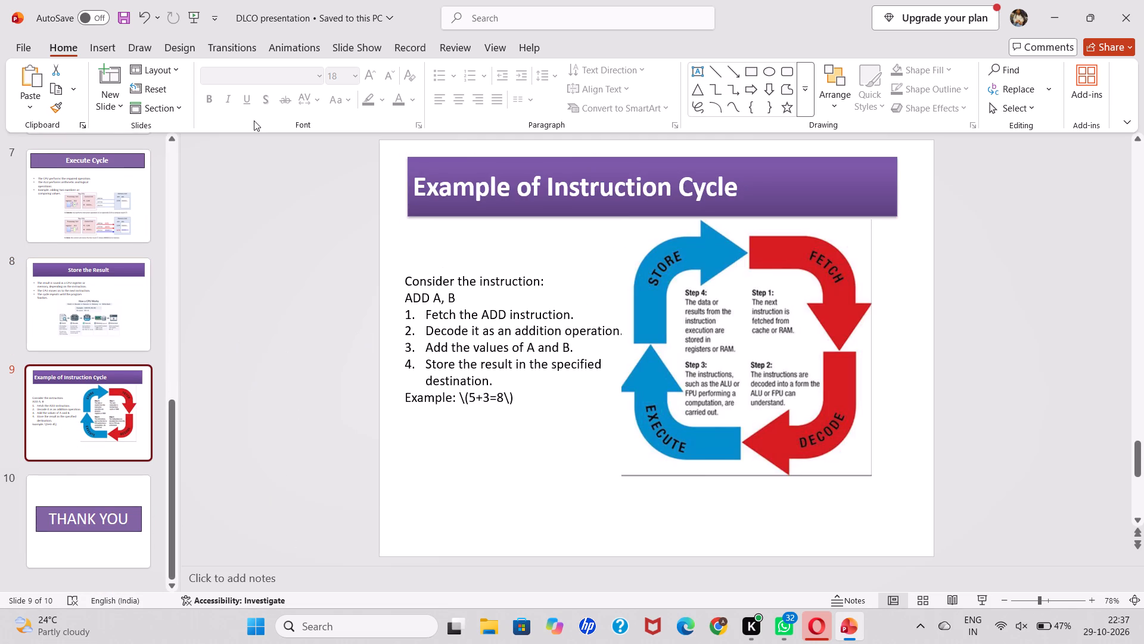
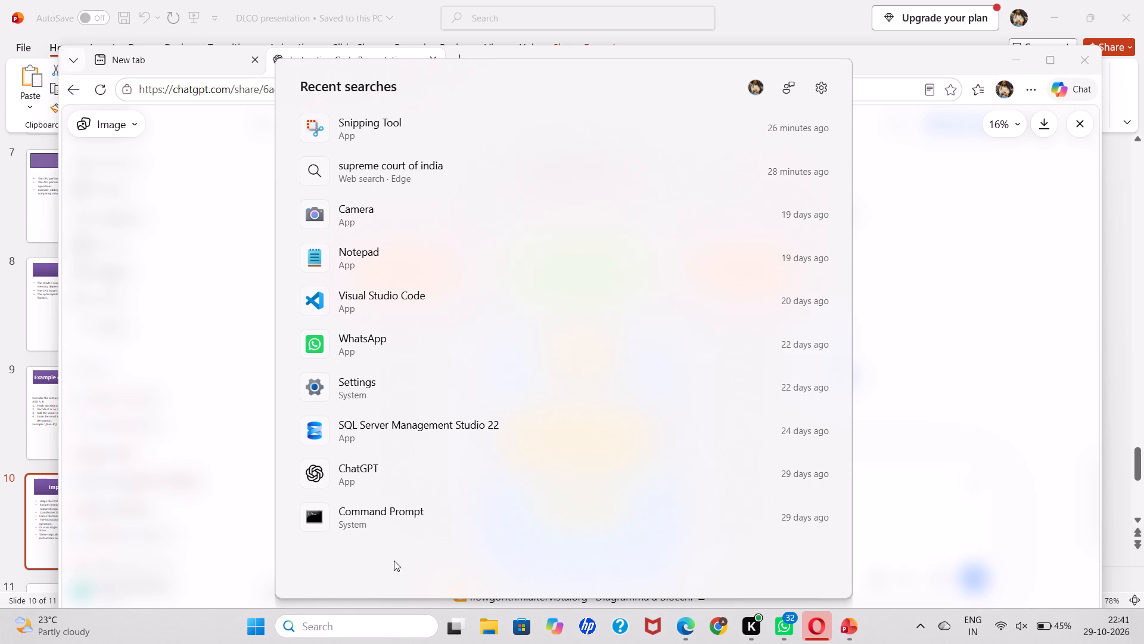
pyautogui.click(477, 138)
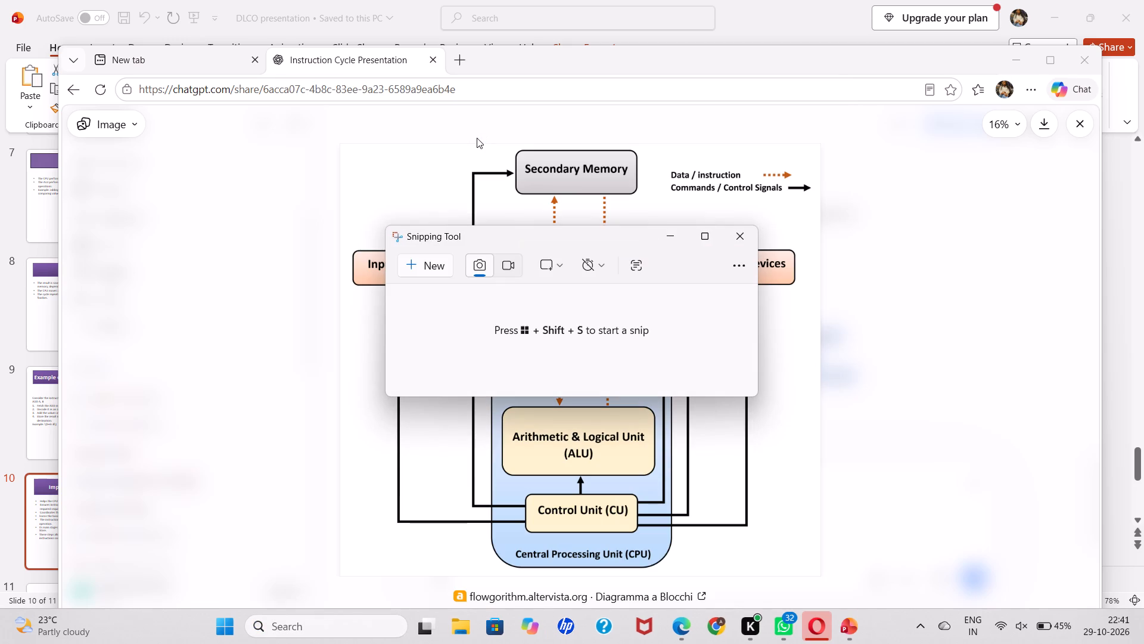
pyautogui.click(423, 267)
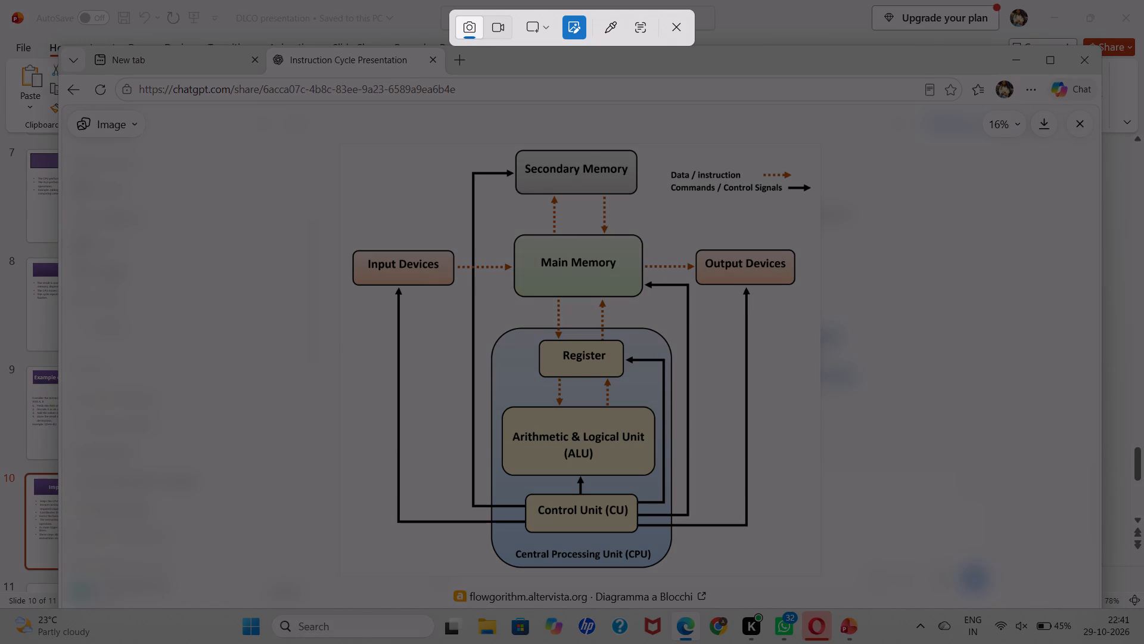
pyautogui.moveTo(348, 145); pyautogui.dragTo(615, 206)
pyautogui.hscroll(1, 443, 179)
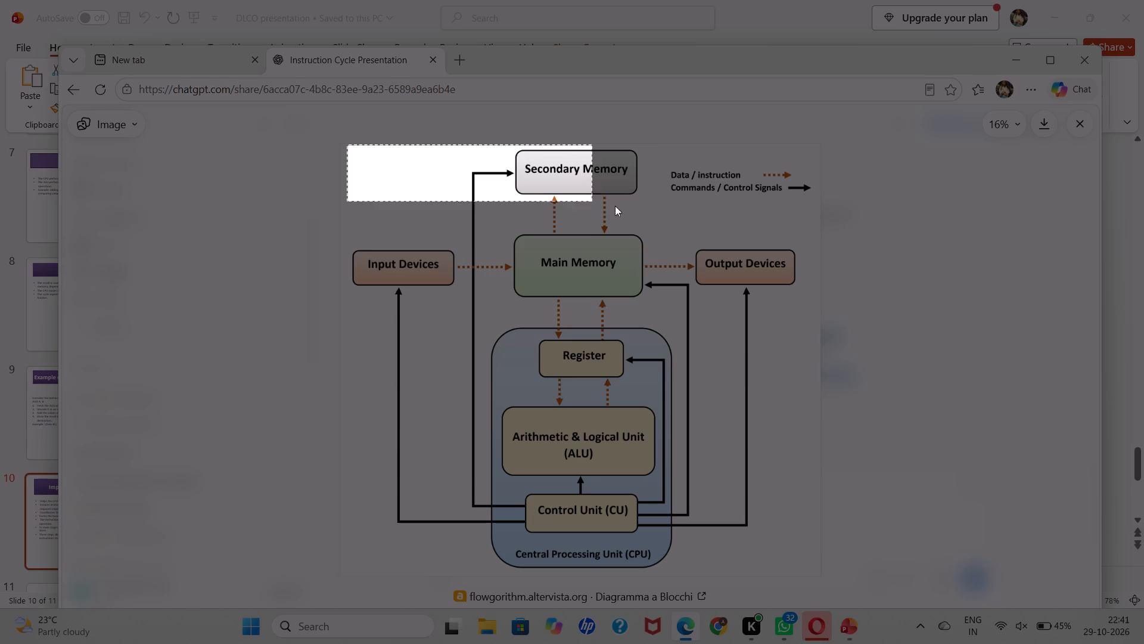
pyautogui.hscroll(1, 615, 206)
pyautogui.moveTo(615, 206); pyautogui.dragTo(832, 400)
pyautogui.hscroll(1, 696, 278)
pyautogui.scroll(1, 810, 358)
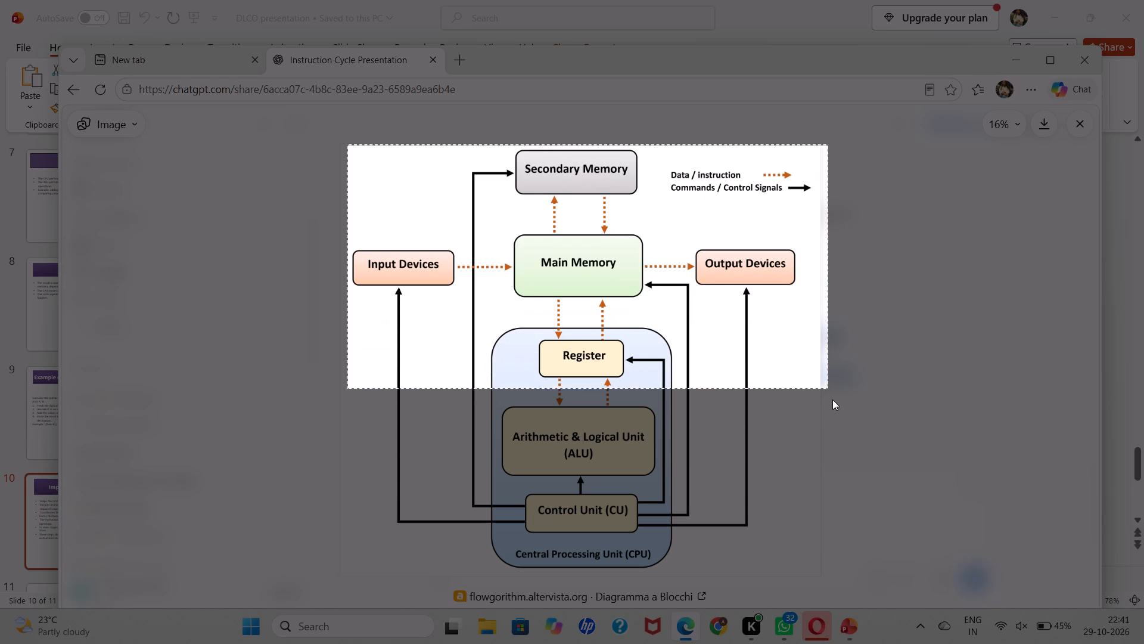
pyautogui.scroll(1, 832, 400)
pyautogui.moveTo(832, 400); pyautogui.dragTo(822, 518)
pyautogui.scroll(1, 826, 417)
pyautogui.scroll(1, 817, 476)
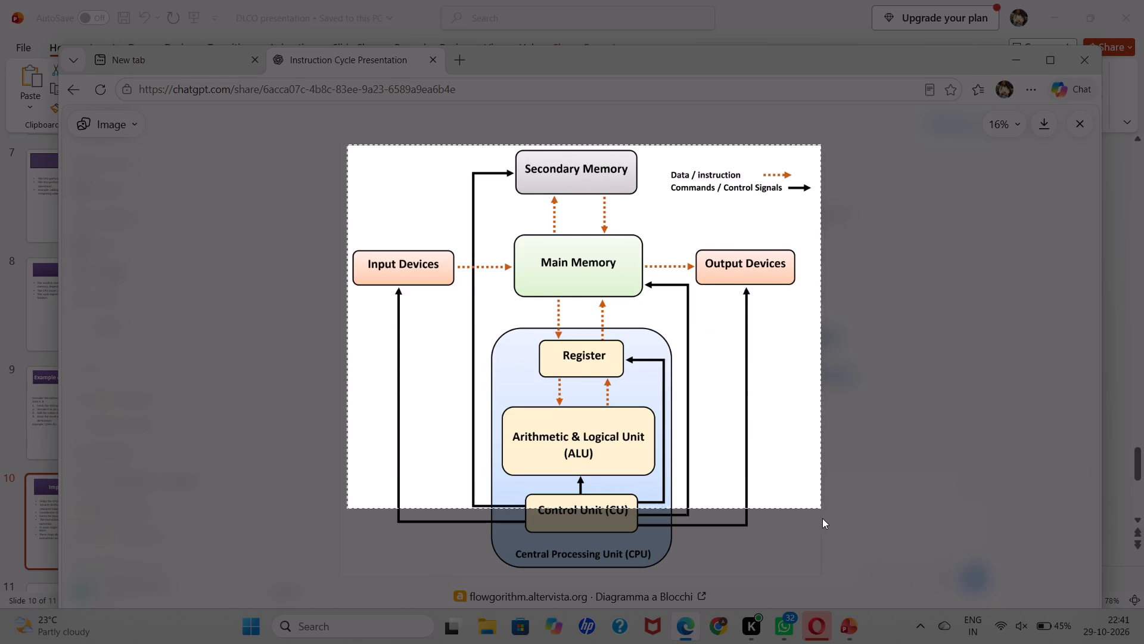
pyautogui.scroll(1, 822, 518)
pyautogui.moveTo(822, 518); pyautogui.dragTo(829, 570)
pyautogui.scroll(2, 824, 528)
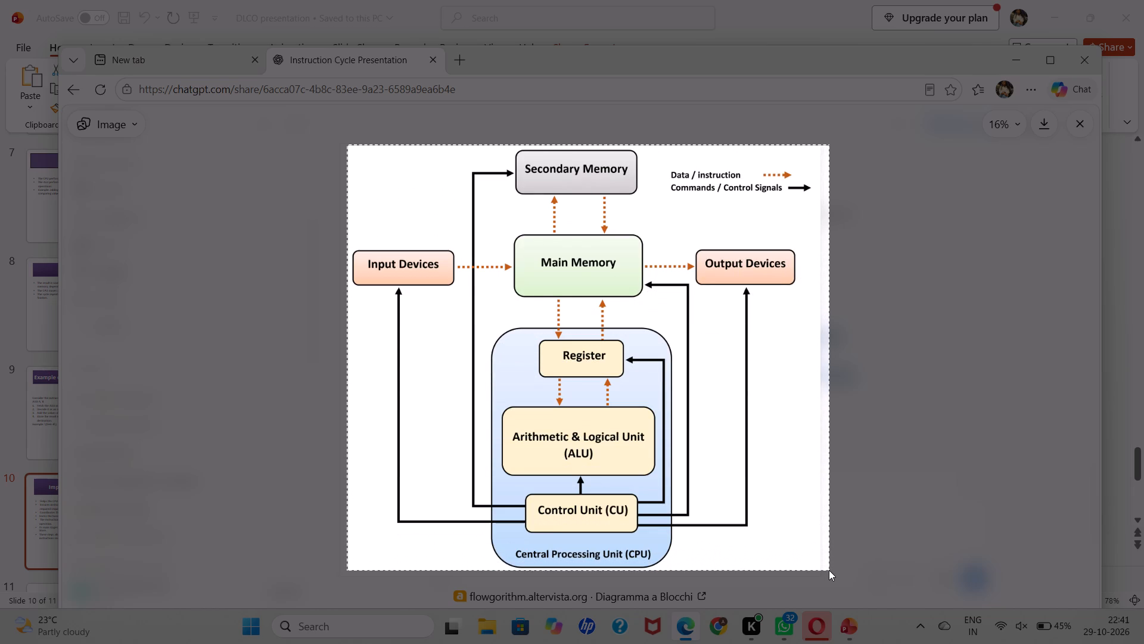
pyautogui.moveTo(829, 570); pyautogui.dragTo(815, 568)
pyautogui.scroll(1, 829, 570)
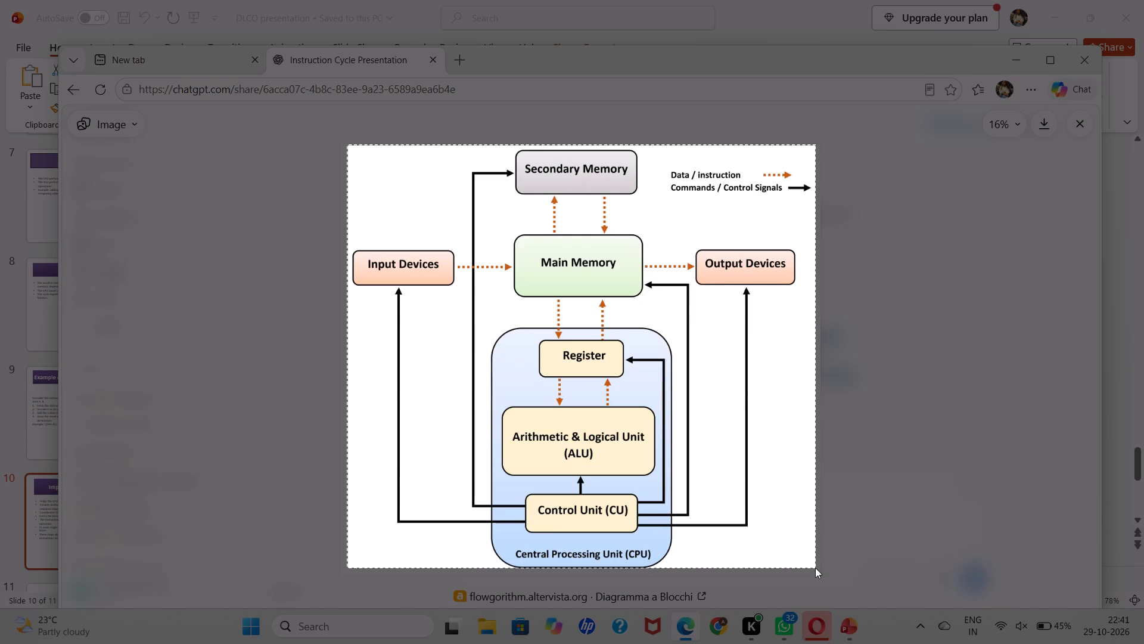
pyautogui.moveTo(815, 568); pyautogui.dragTo(815, 571)
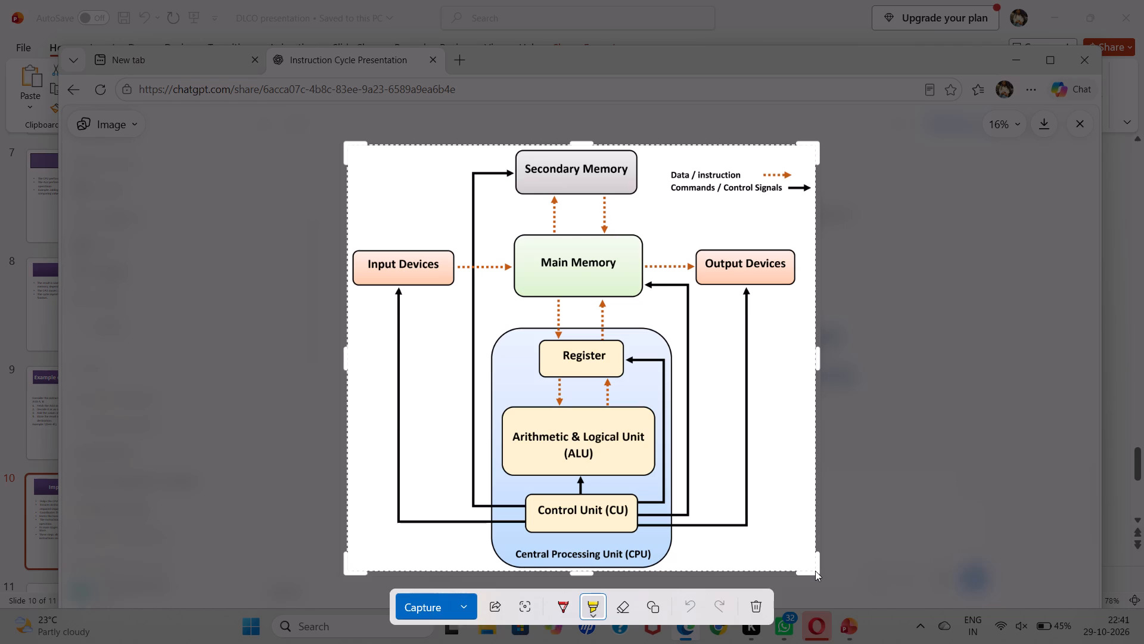
pyautogui.click(431, 609)
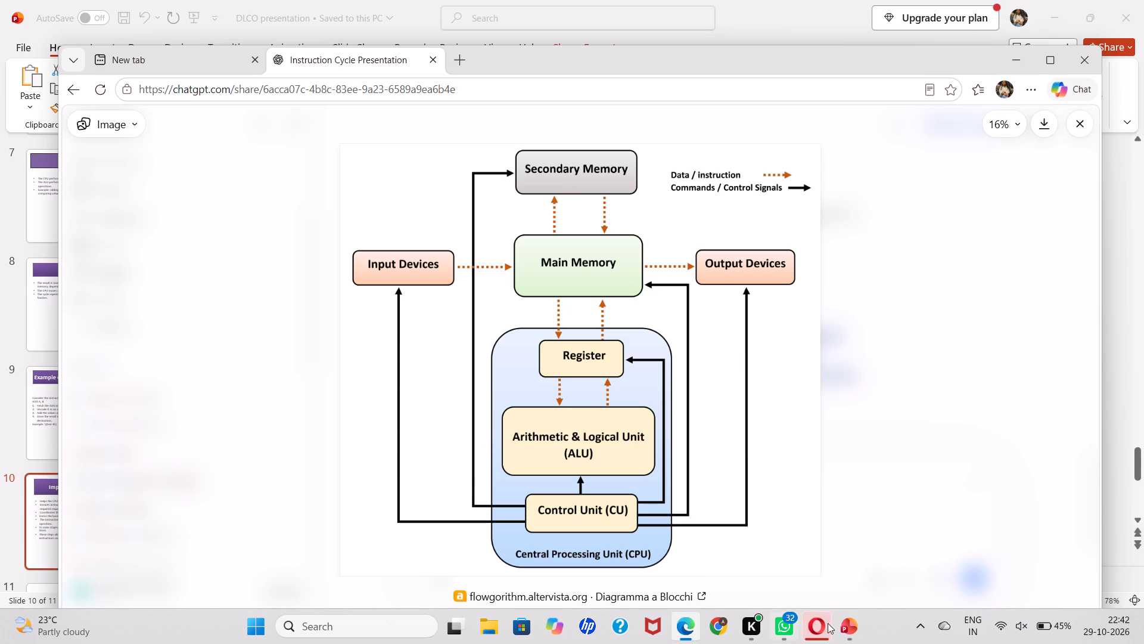
# Paste the captured block diagram onto slide 10 in PowerPoint.
pyautogui.click(848, 635)
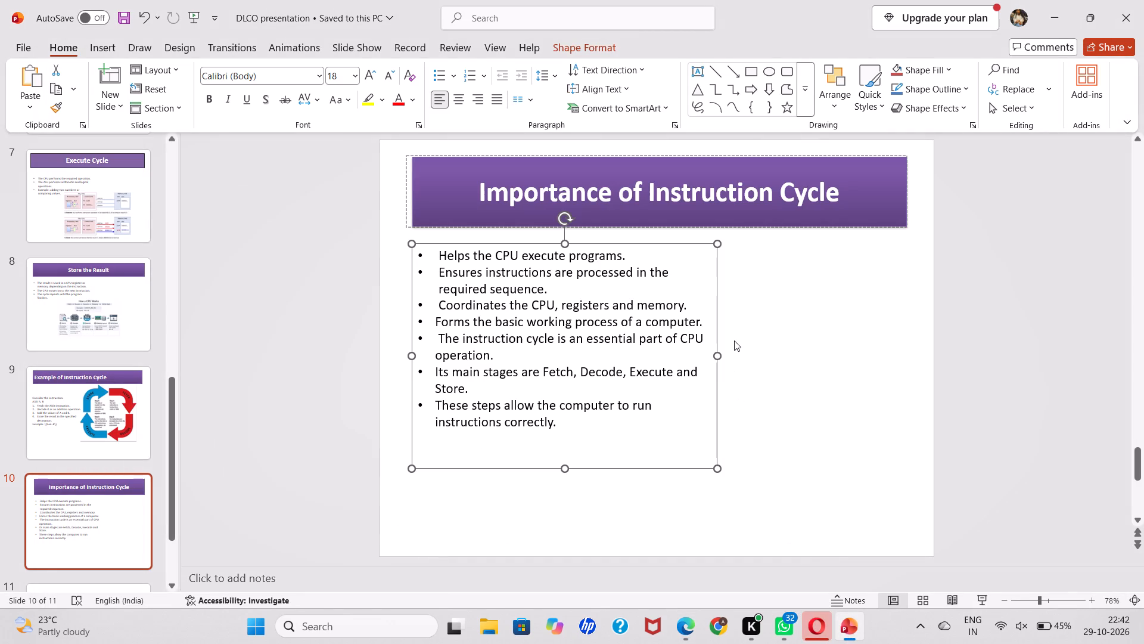
pyautogui.click(734, 340)
pyautogui.hotkey('ctrl', 'v')
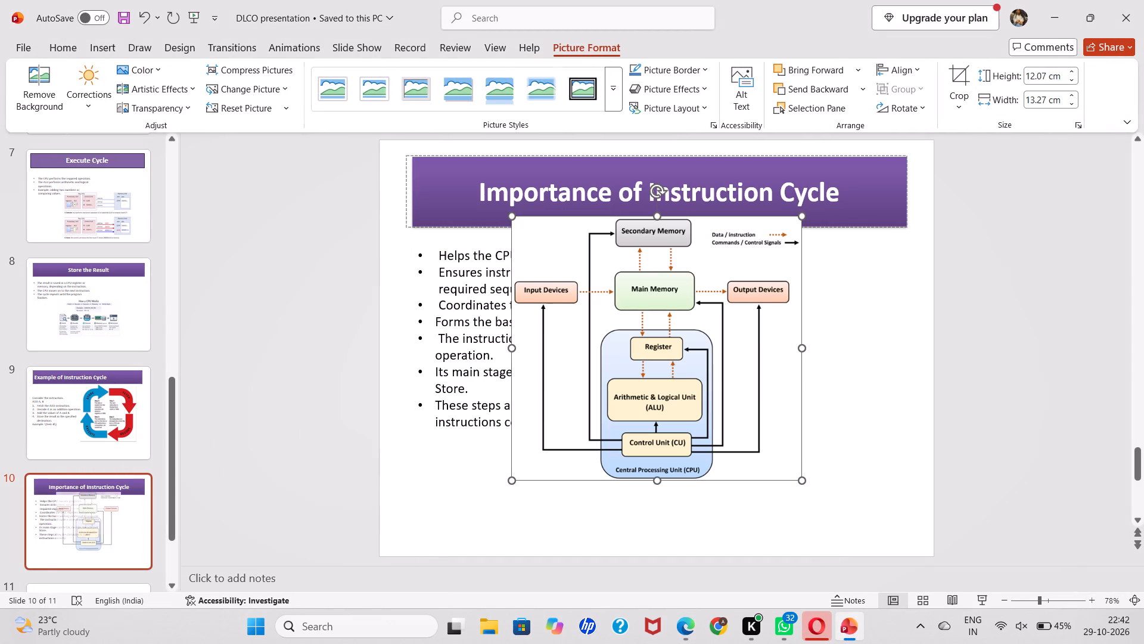
# Resize the pasted block diagram to about 12.2 cm high and 8.8 cm wide.
pyautogui.moveTo(513, 216); pyautogui.dragTo(679, 273)
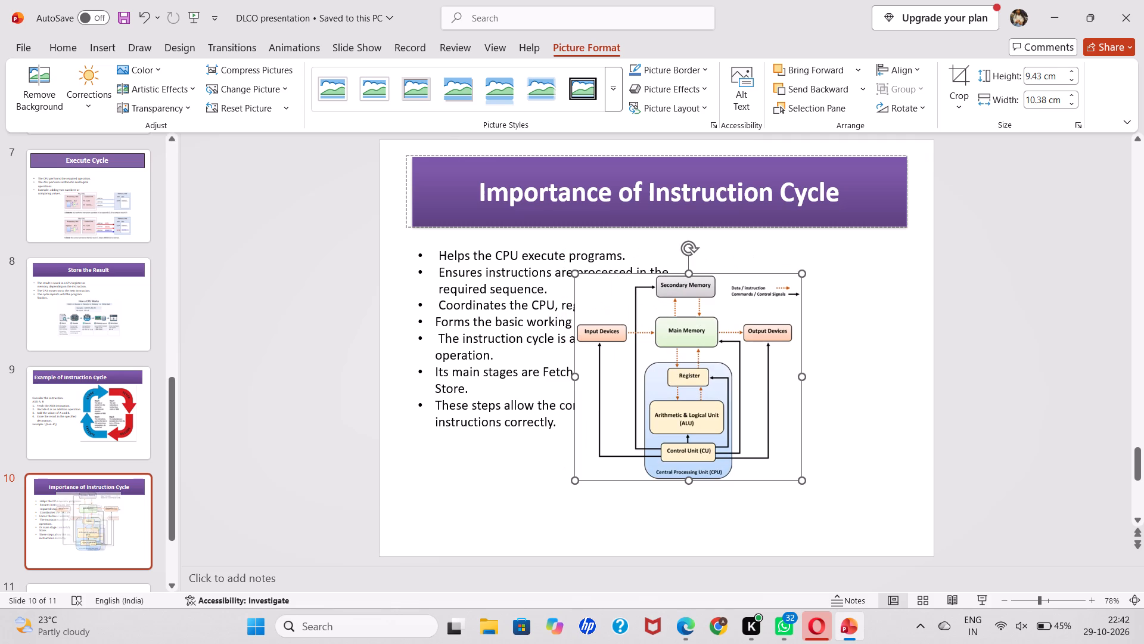
pyautogui.moveTo(688, 479); pyautogui.dragTo(694, 513)
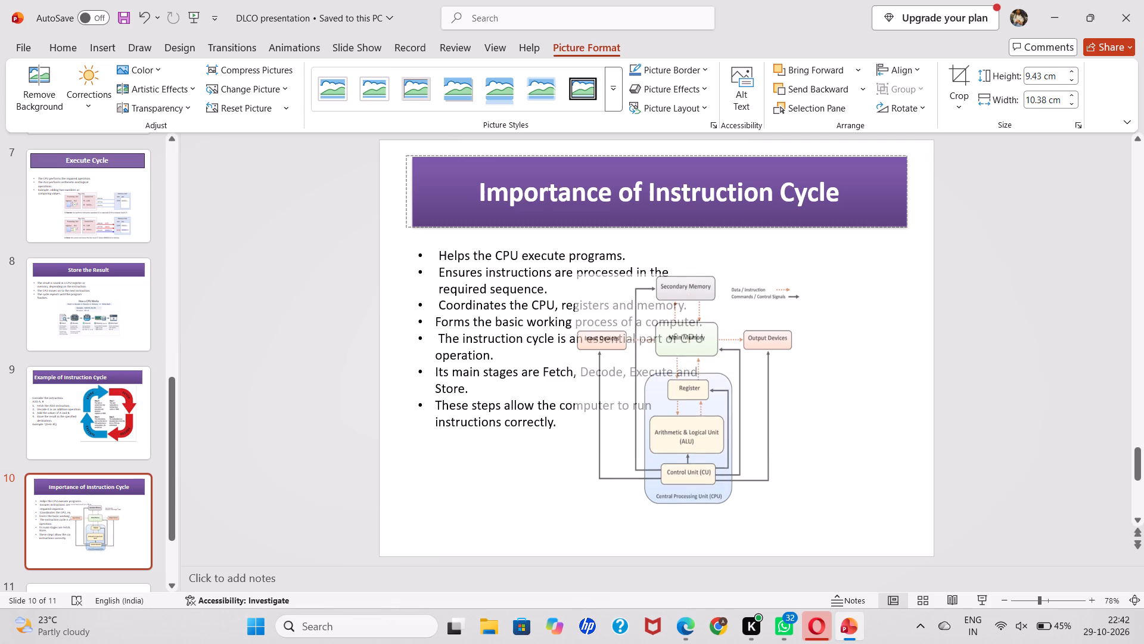
pyautogui.moveTo(694, 513); pyautogui.dragTo(700, 537)
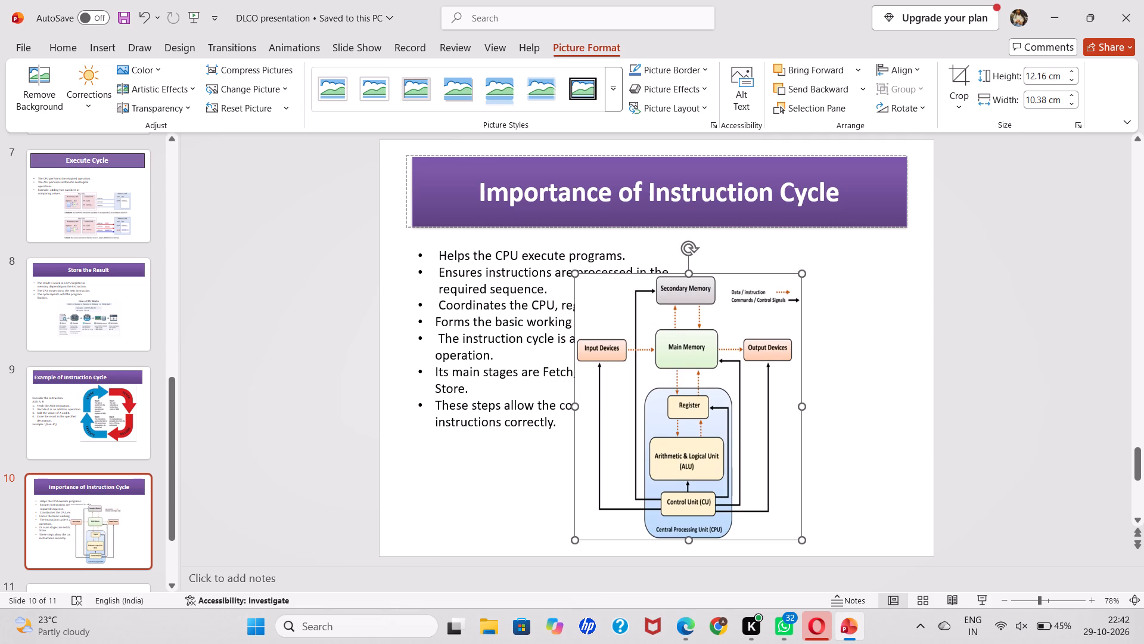
pyautogui.moveTo(574, 408); pyautogui.dragTo(609, 409)
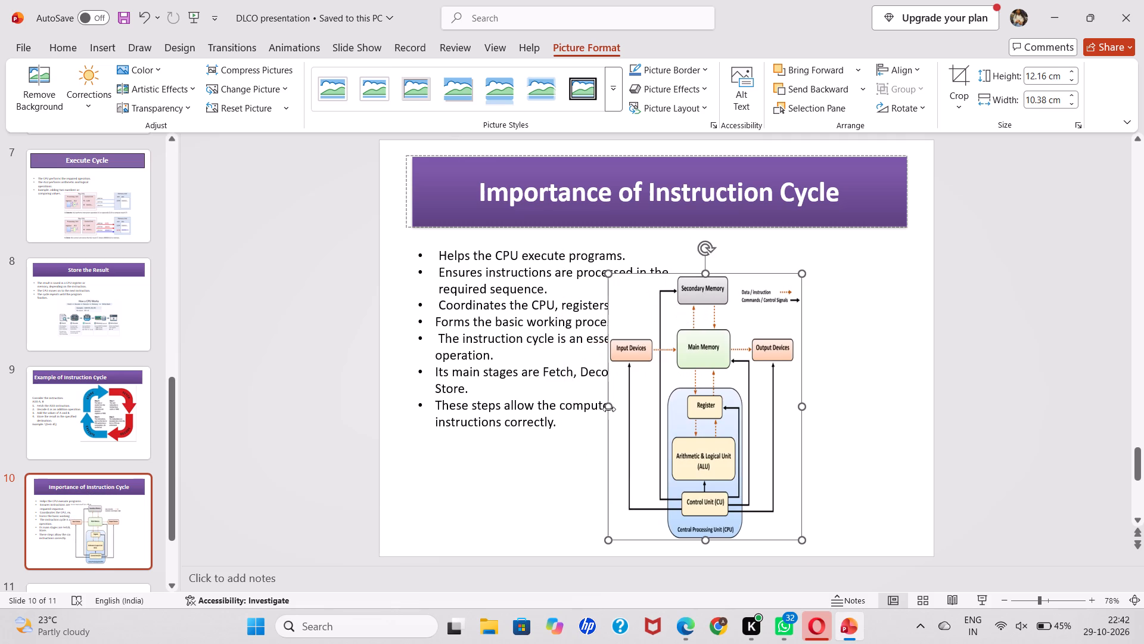
pyautogui.click(576, 447)
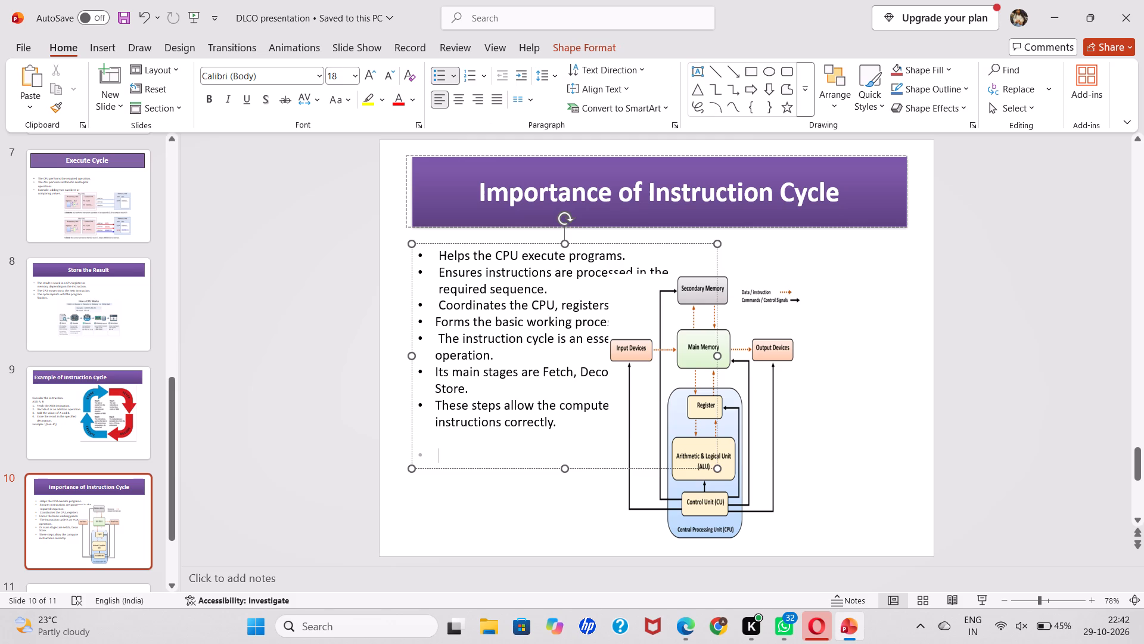
# Place the block diagram below the title, right of the bullet text, and adjust its sides to clear the text at about 8.8 cm wide.
pyautogui.click(766, 422)
pyautogui.moveTo(766, 422); pyautogui.dragTo(839, 394)
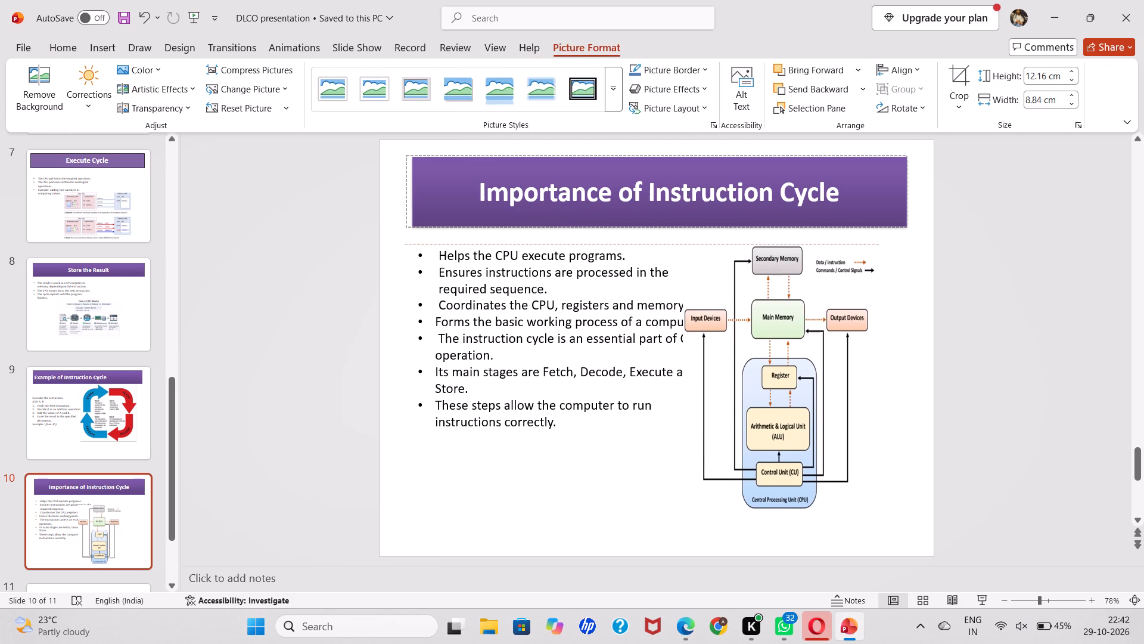
pyautogui.moveTo(839, 394); pyautogui.dragTo(848, 395)
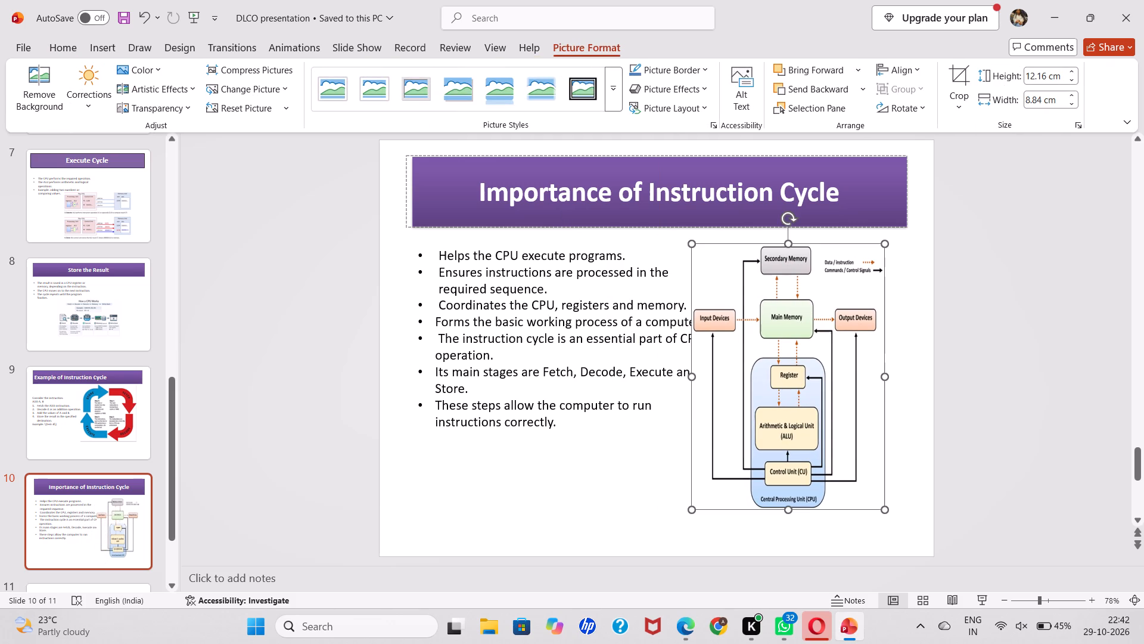
pyautogui.moveTo(885, 380); pyautogui.dragTo(898, 380)
pyautogui.moveTo(691, 377); pyautogui.dragTo(707, 377)
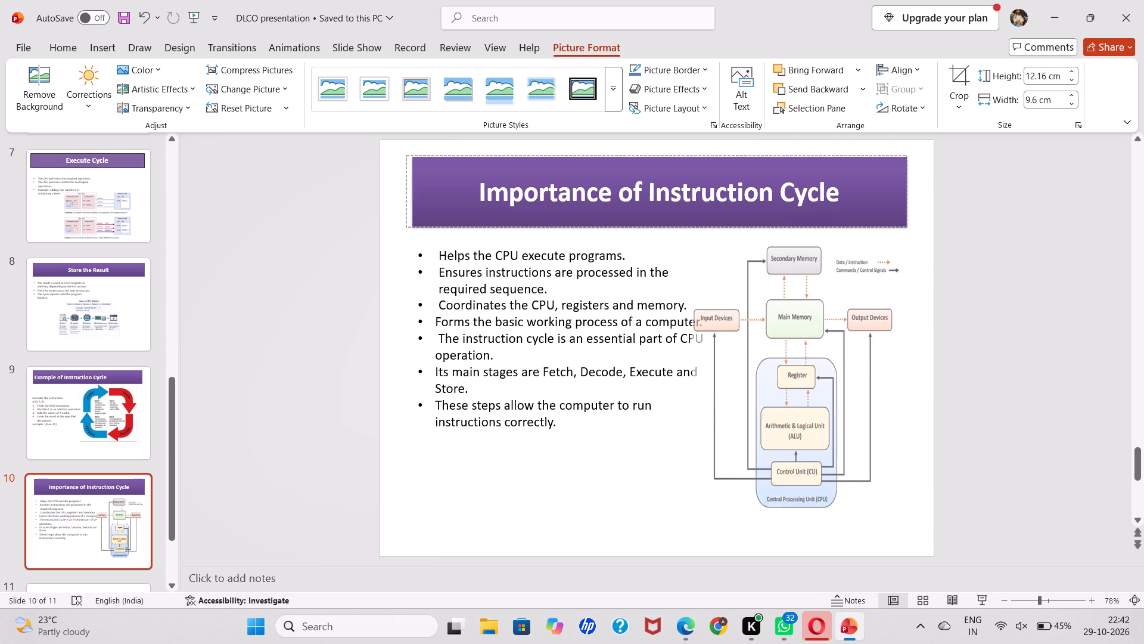
pyautogui.moveTo(707, 377); pyautogui.dragTo(710, 379)
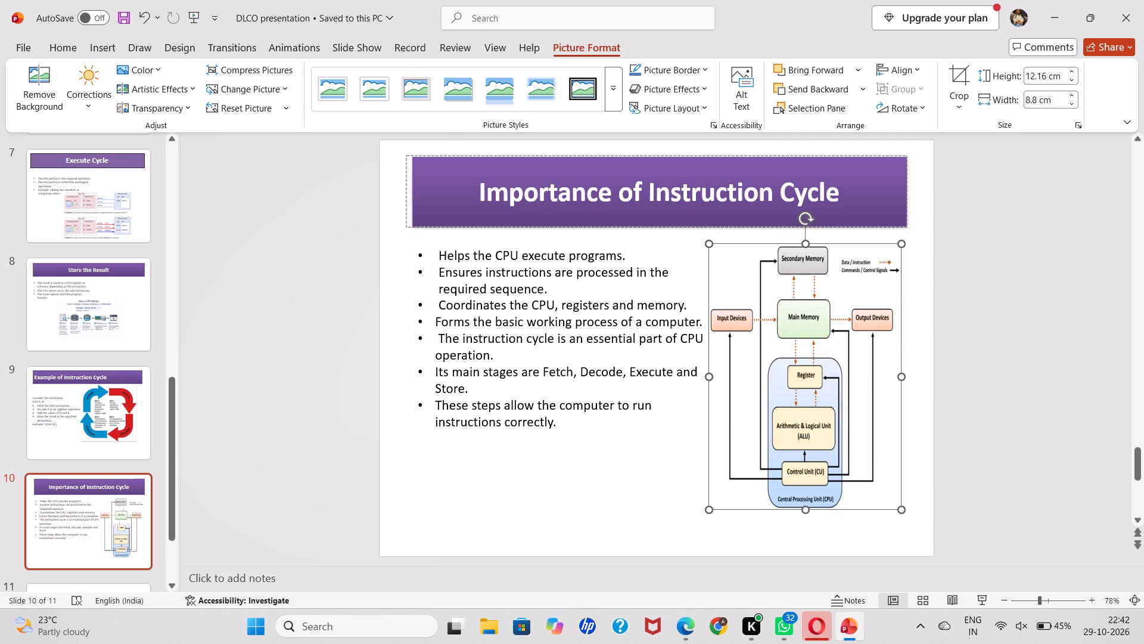
pyautogui.click(644, 459)
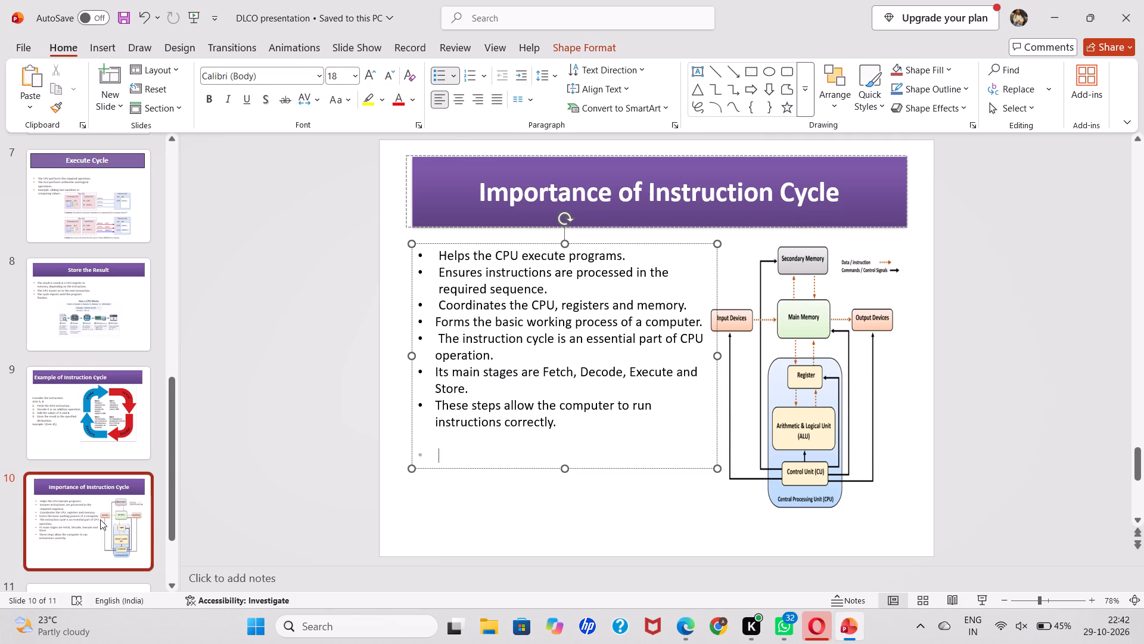
# Set the font size of all bullet text on slide 10 to 20.
pyautogui.scroll(-2, 100, 519)
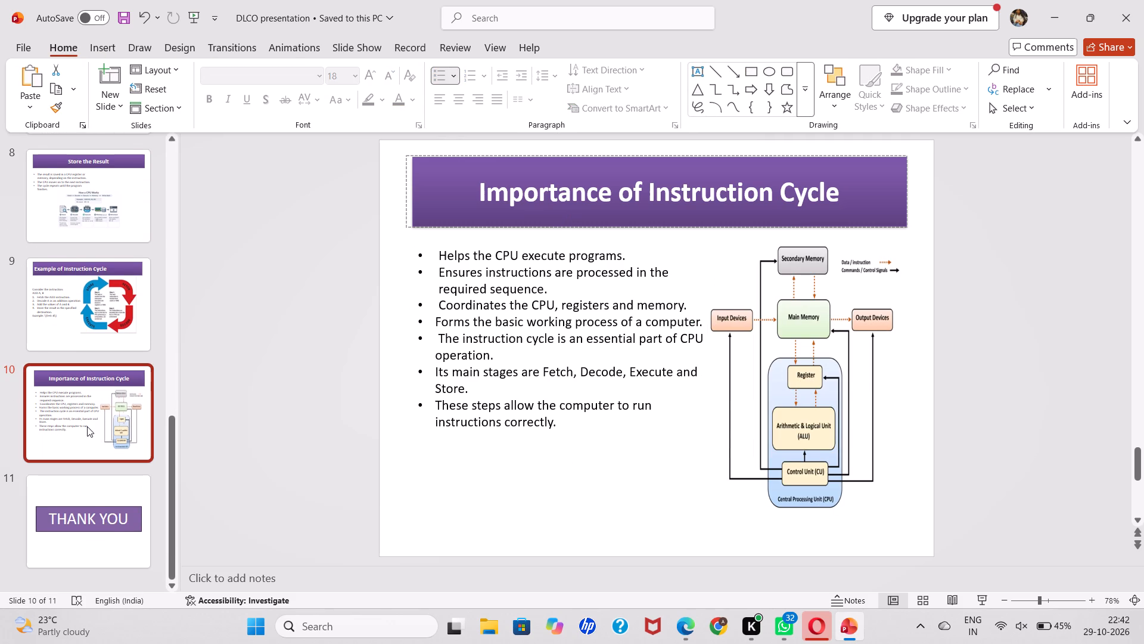
pyautogui.click(87, 426)
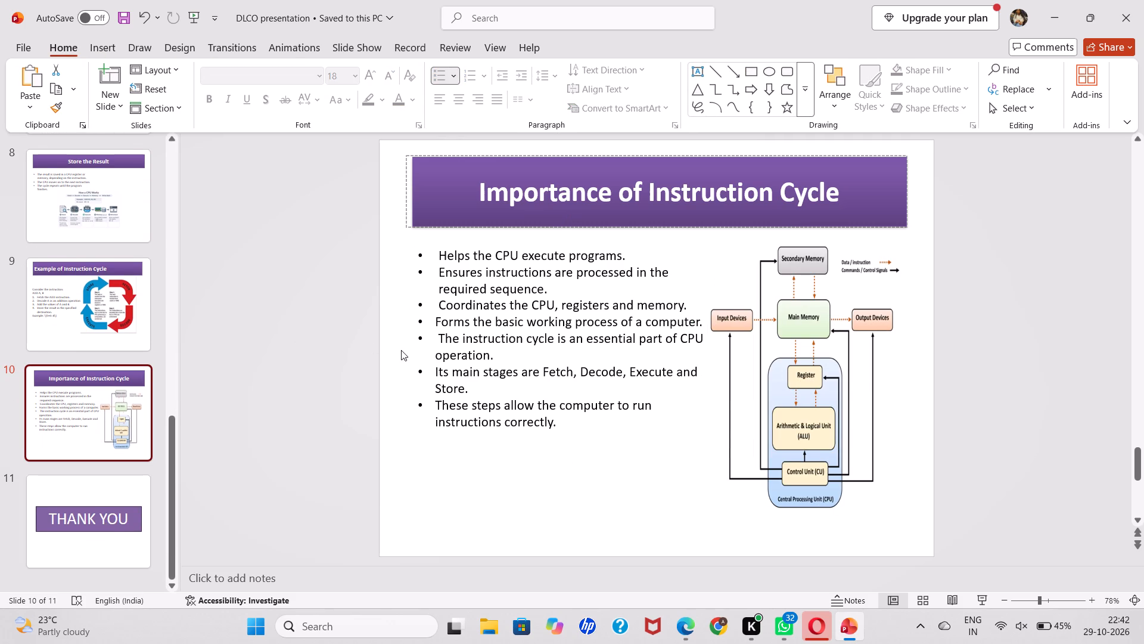
pyautogui.click(401, 350)
pyautogui.click(422, 343)
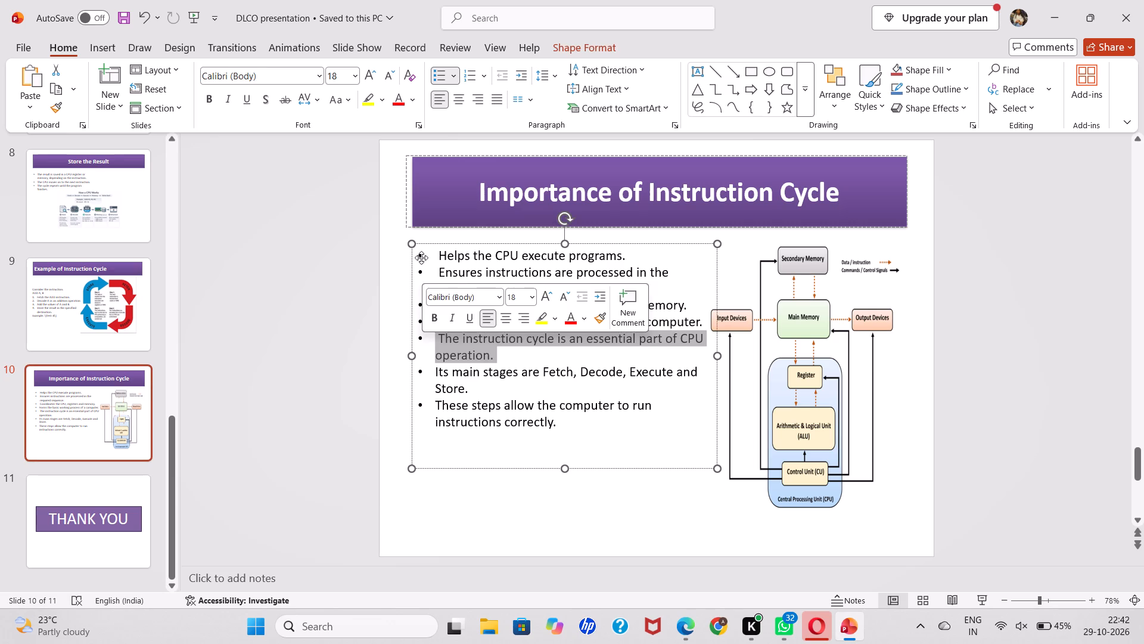
pyautogui.click(421, 257)
pyautogui.moveTo(421, 257); pyautogui.dragTo(445, 267)
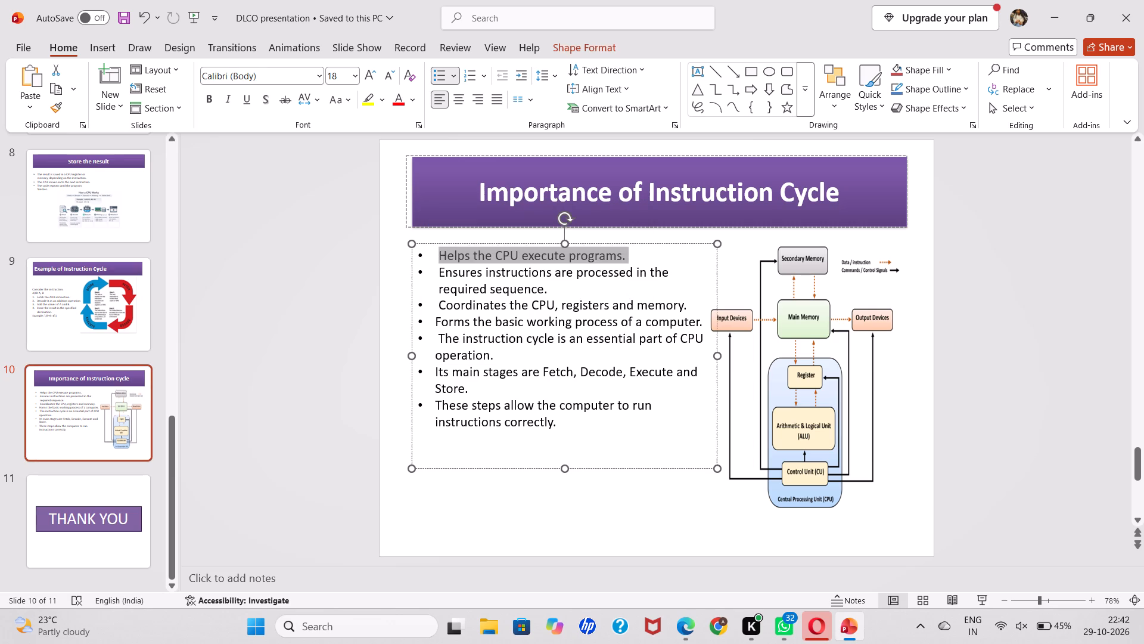
pyautogui.click(445, 267)
pyautogui.moveTo(439, 253); pyautogui.dragTo(521, 398)
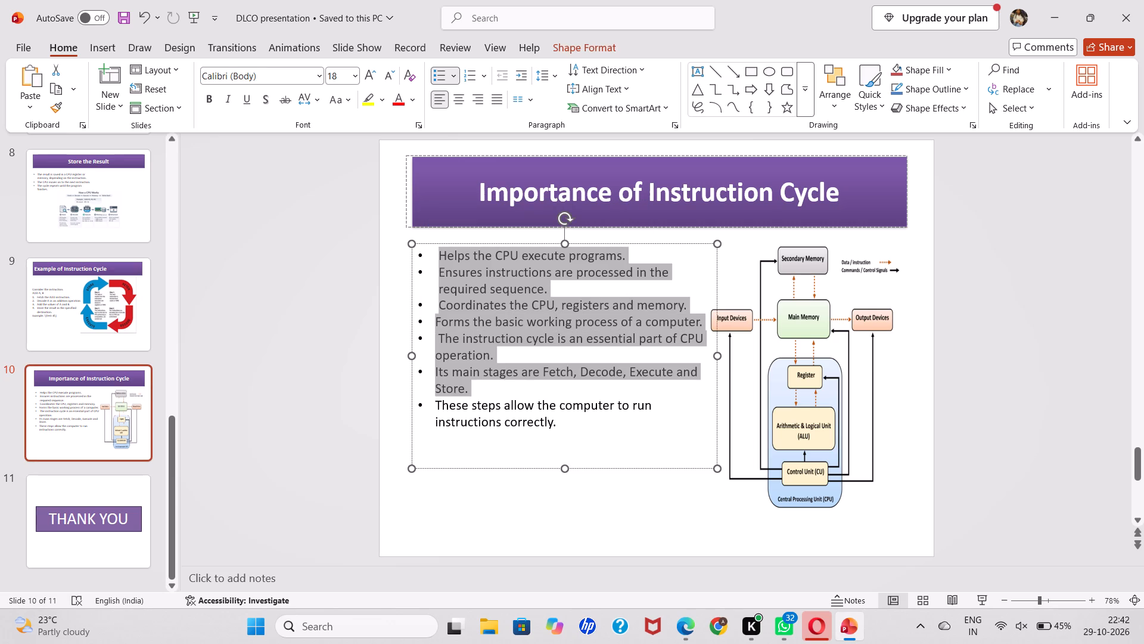
pyautogui.moveTo(521, 398); pyautogui.dragTo(545, 434)
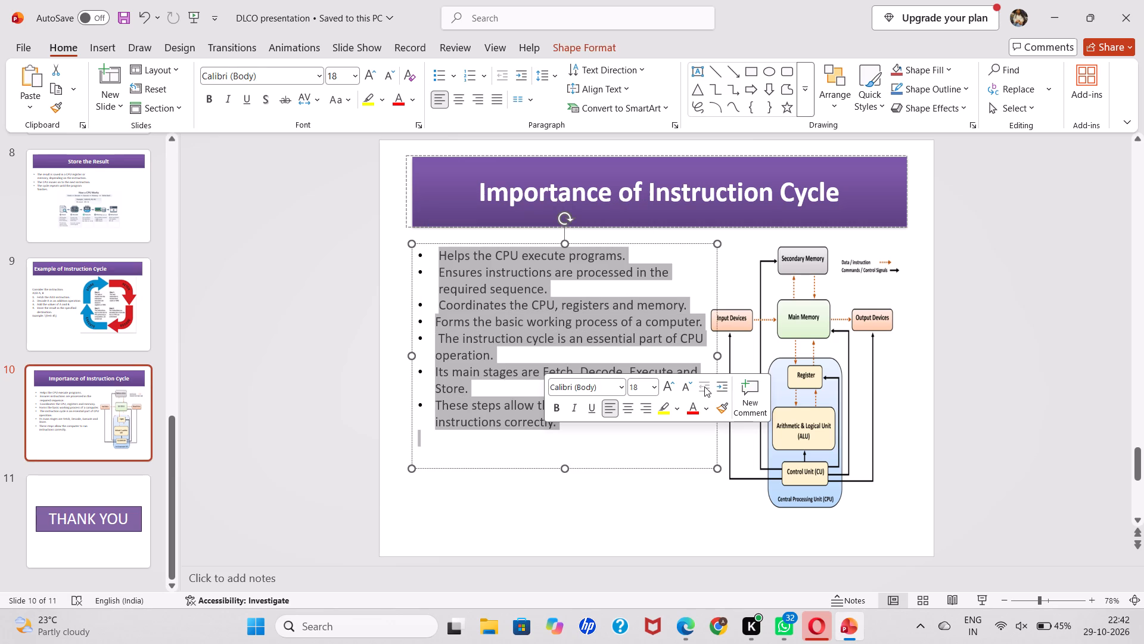
pyautogui.click(649, 383)
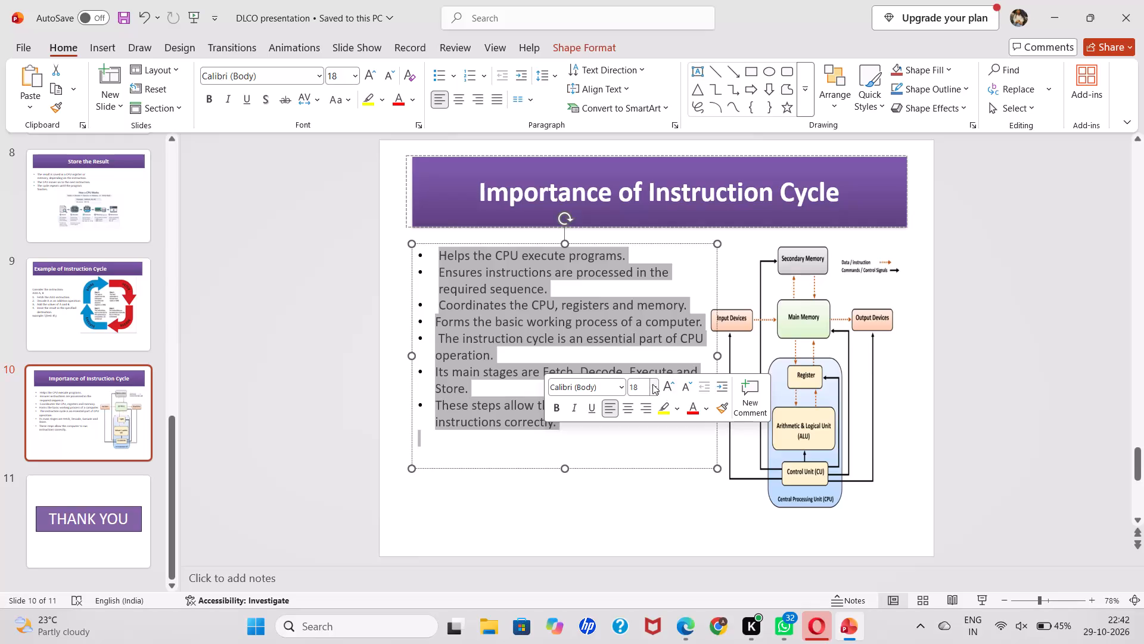
pyautogui.click(655, 386)
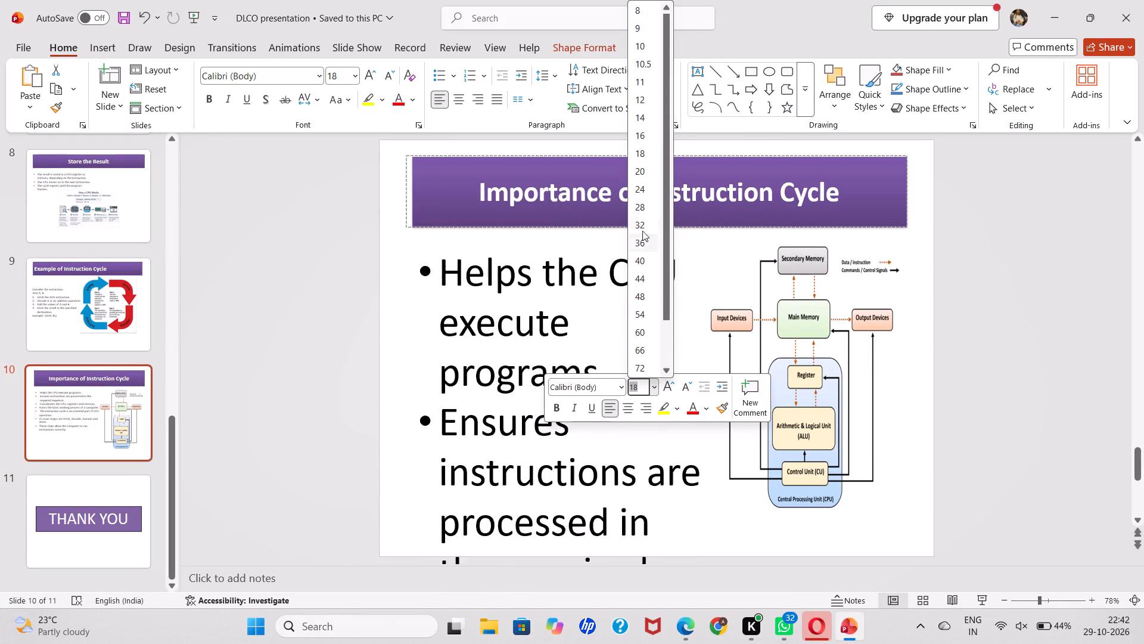
pyautogui.click(635, 177)
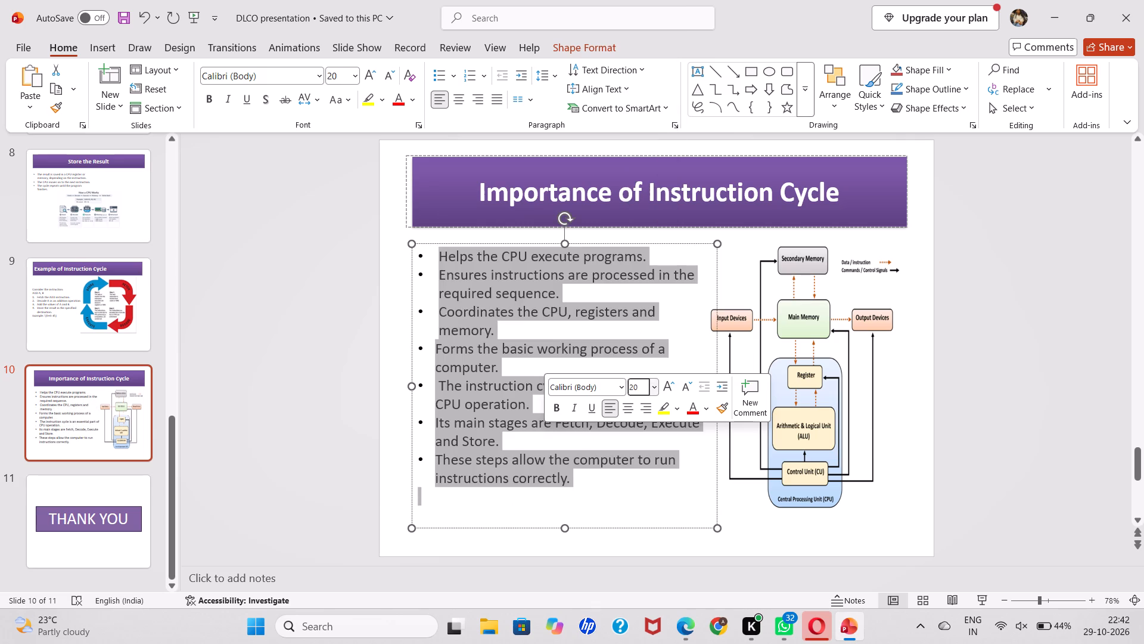
# Set the font size of all the body text on slide 9, from "Consider the instruction" through the example line, to 20.
pyautogui.click(138, 314)
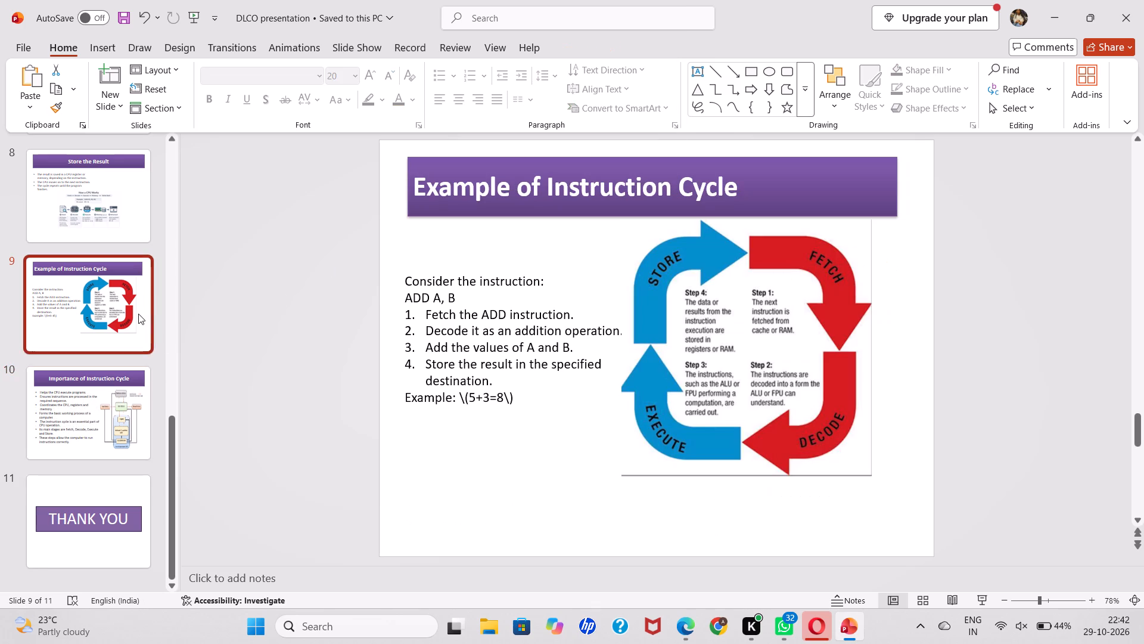
pyautogui.click(408, 282)
pyautogui.moveTo(408, 282); pyautogui.dragTo(428, 294)
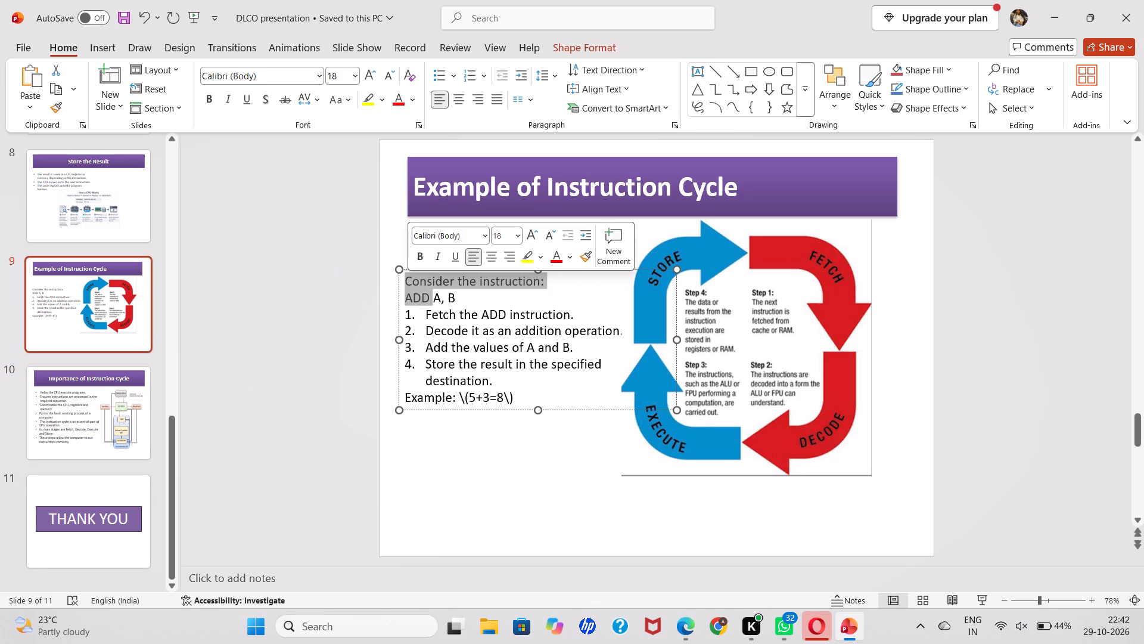
pyautogui.moveTo(428, 294); pyautogui.dragTo(511, 398)
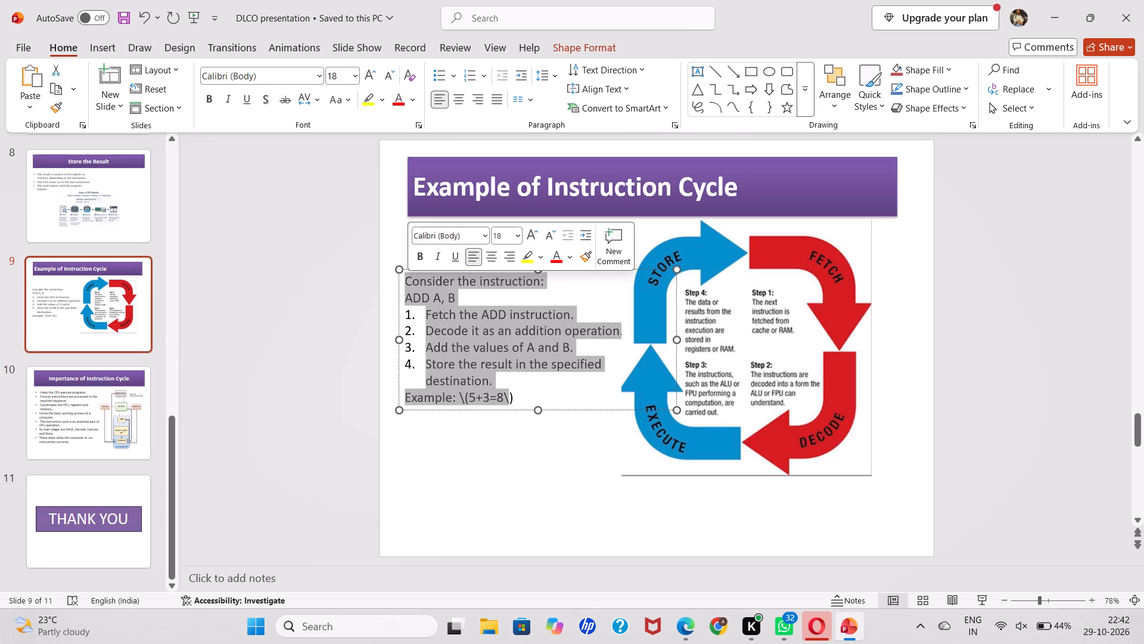
pyautogui.moveTo(511, 398); pyautogui.dragTo(514, 400)
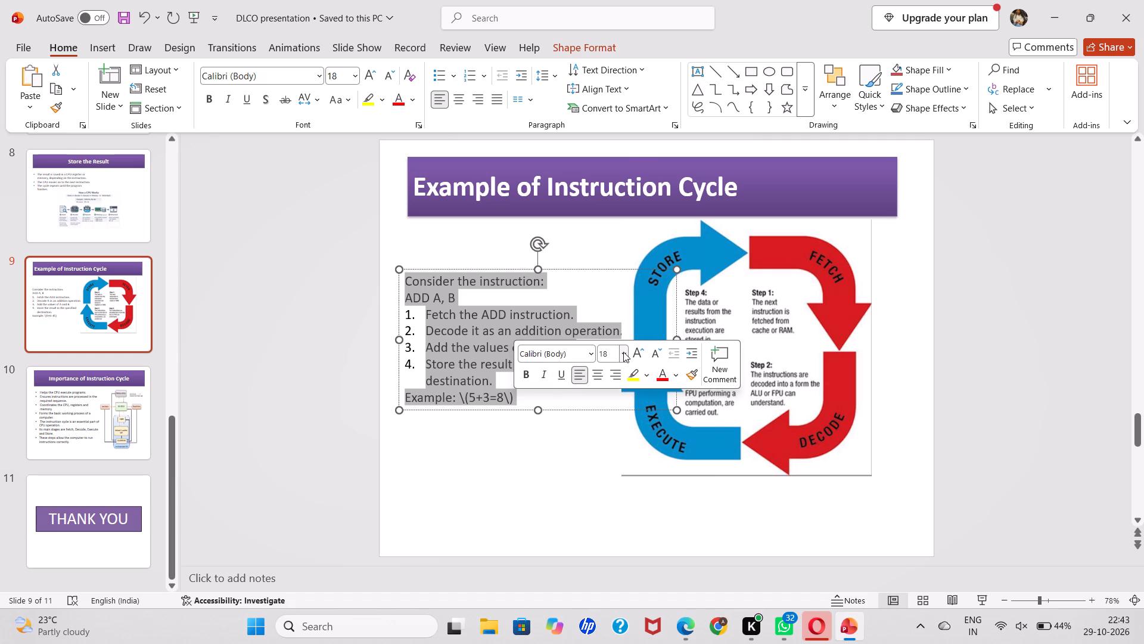
pyautogui.click(623, 352)
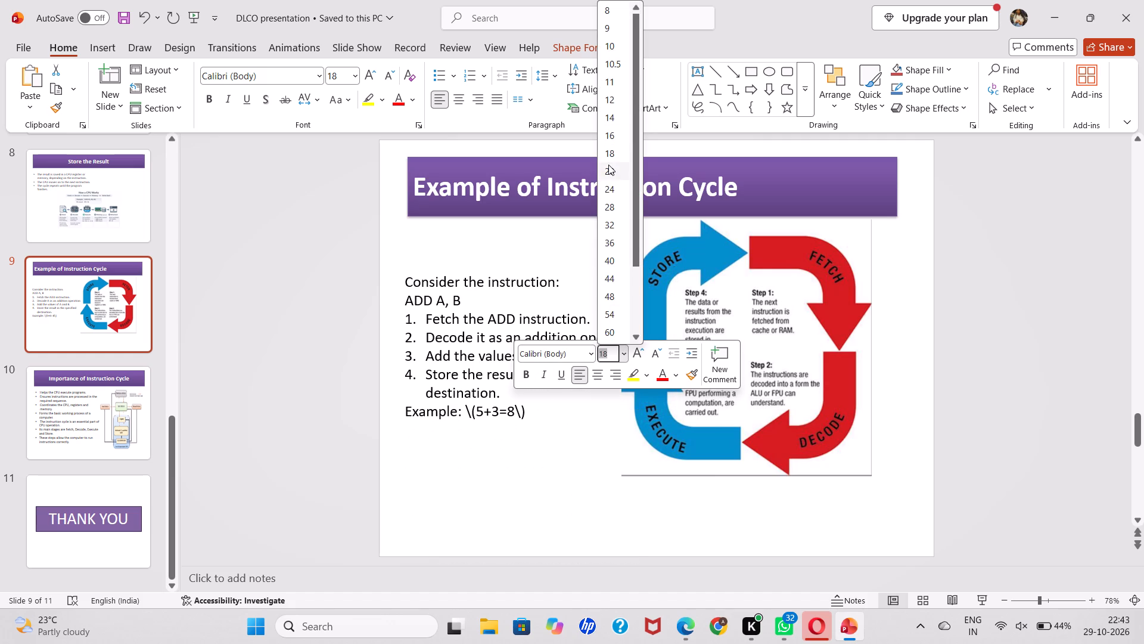
pyautogui.click(608, 165)
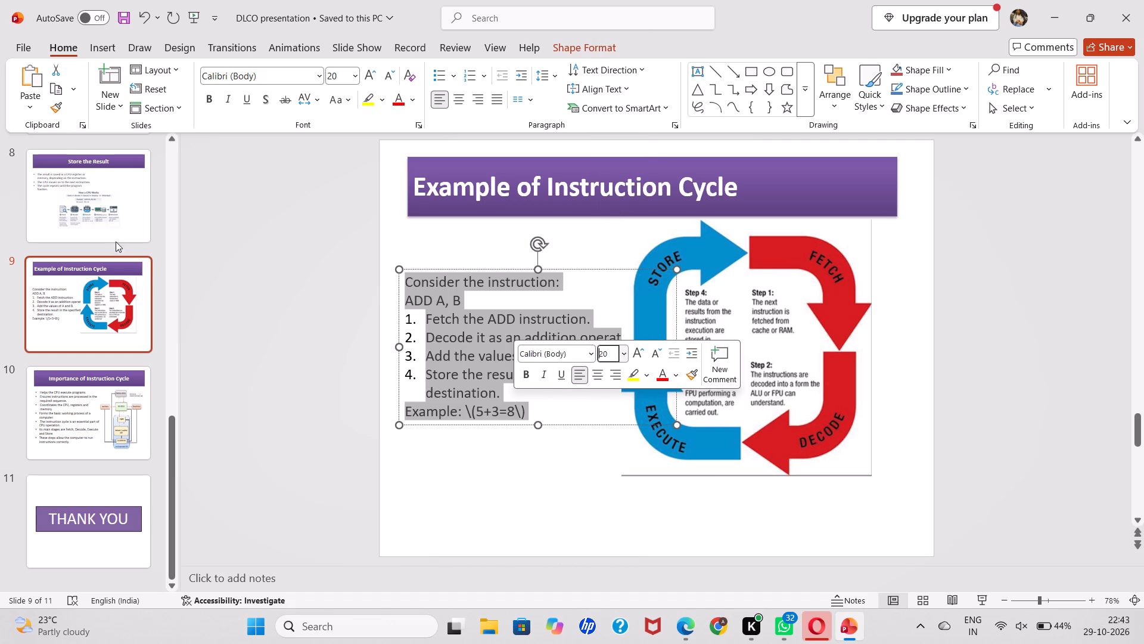
# Try to shorten the bullet text box on slide 8 so its lower edge clears the CPU diagram below.
pyautogui.click(113, 224)
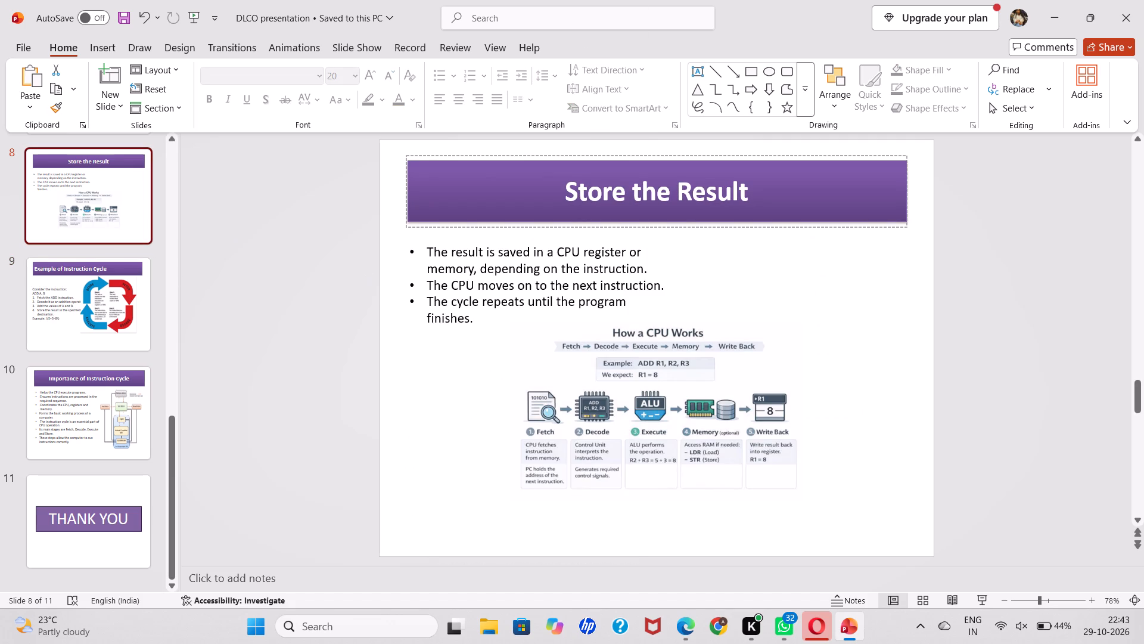
pyautogui.click(554, 397)
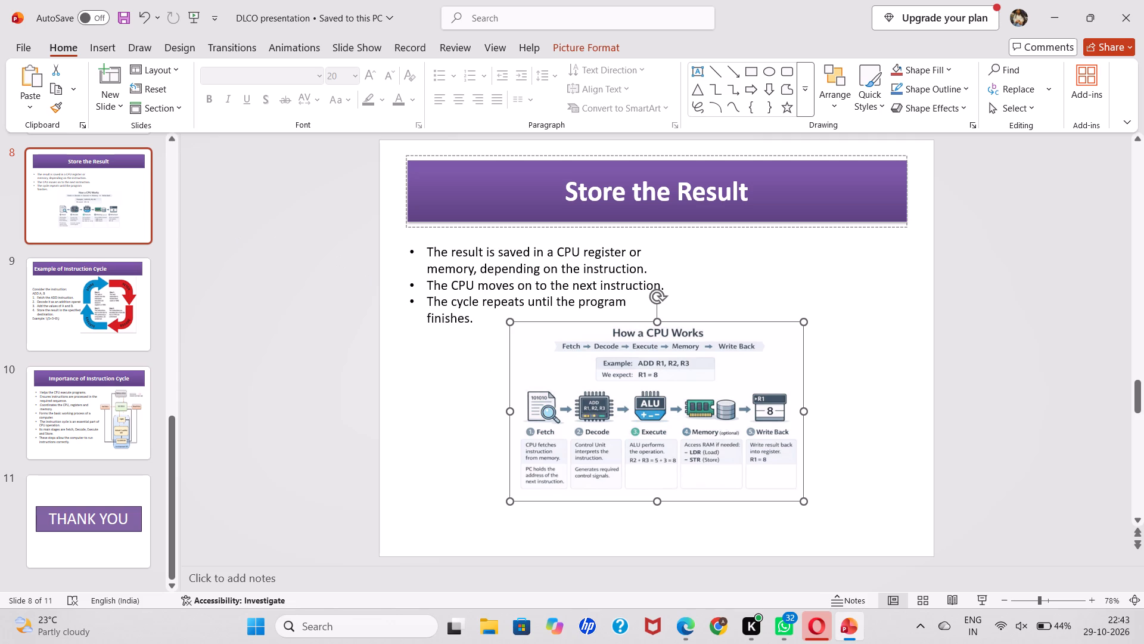
pyautogui.click(435, 262)
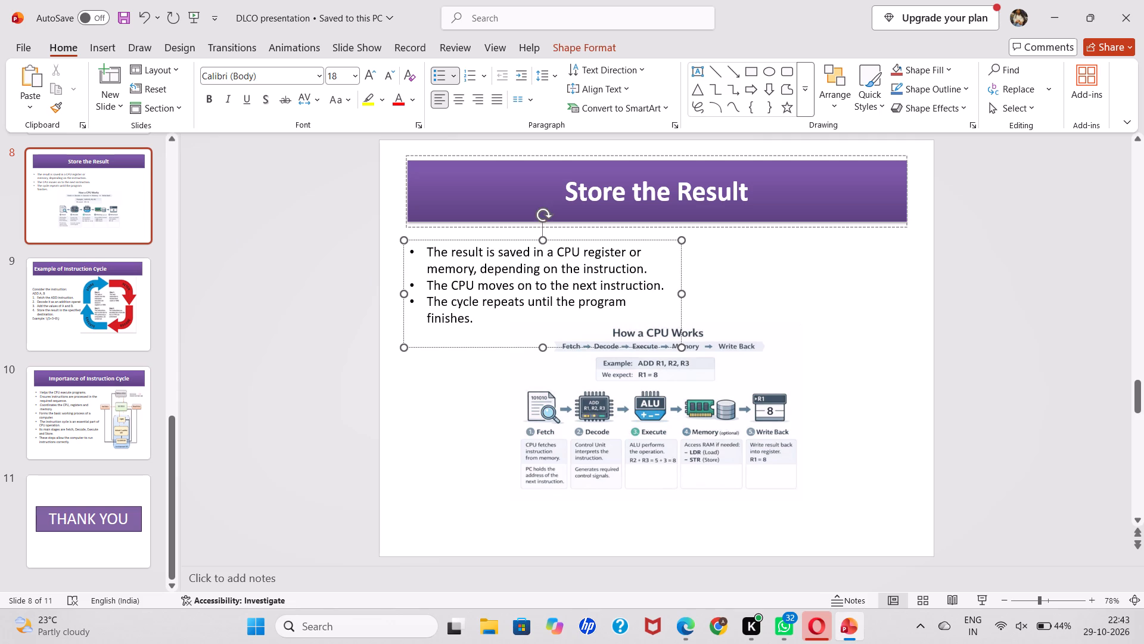
pyautogui.moveTo(543, 346); pyautogui.dragTo(543, 333)
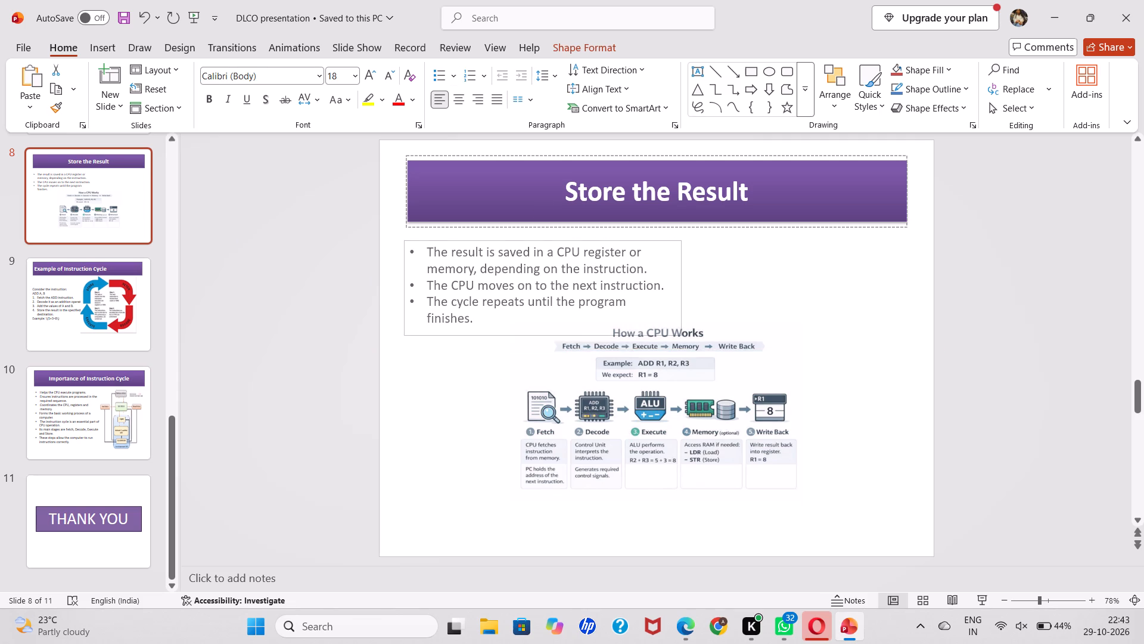
pyautogui.moveTo(543, 333); pyautogui.dragTo(545, 326)
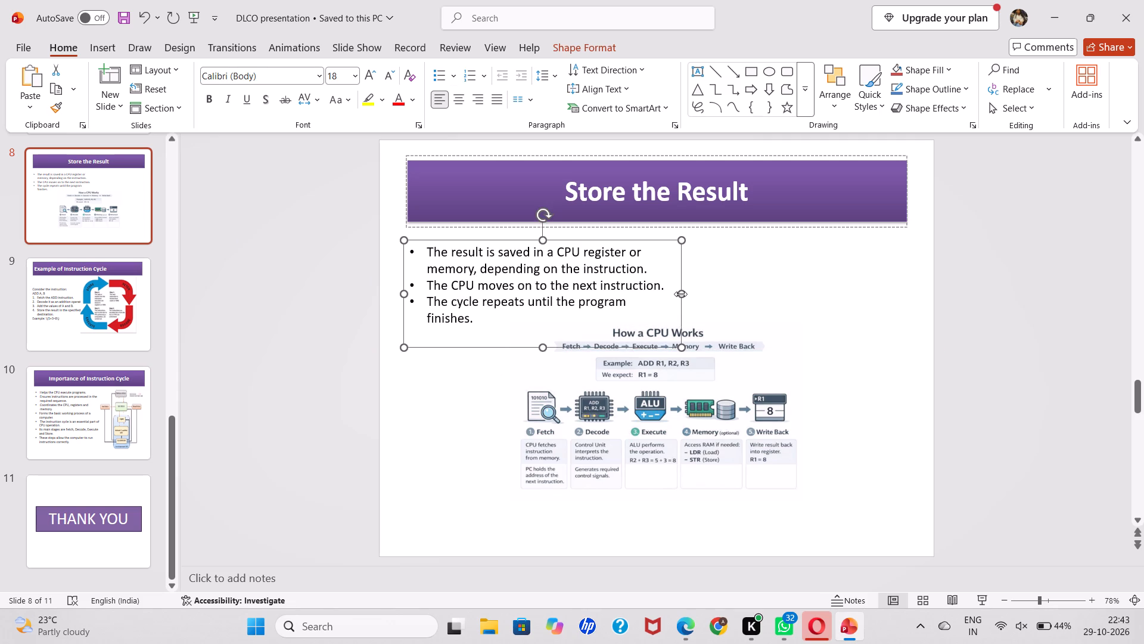
# Widen the bullet text box on slide 8 from its right side so the last bullet fits on one line.
pyautogui.moveTo(680, 294); pyautogui.dragTo(756, 293)
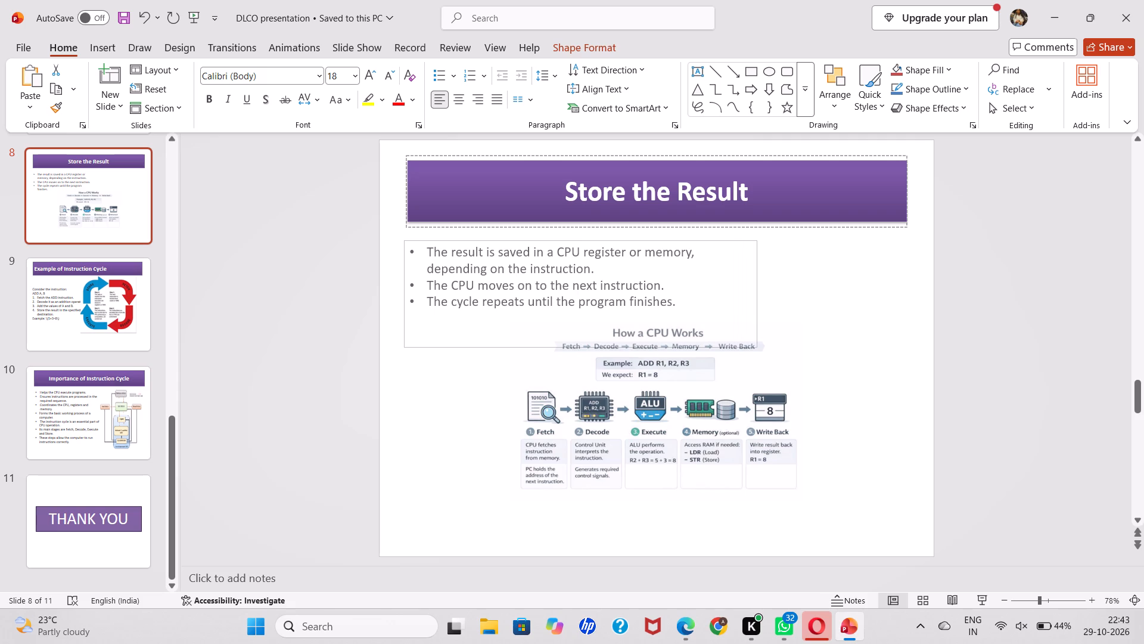
pyautogui.moveTo(756, 293); pyautogui.dragTo(757, 293)
pyautogui.click(847, 316)
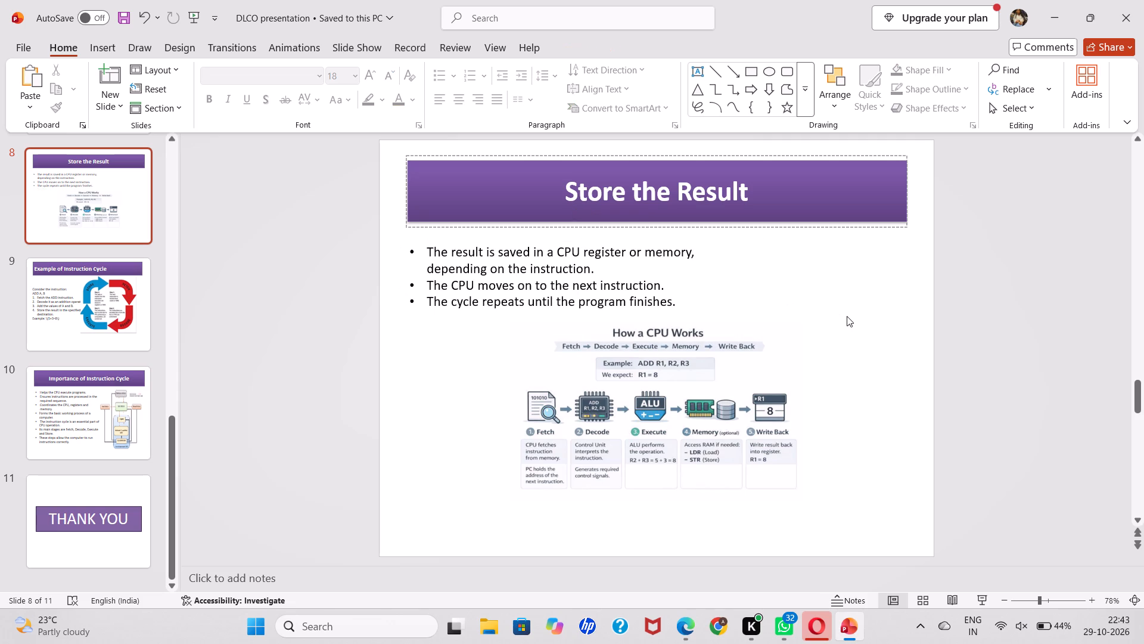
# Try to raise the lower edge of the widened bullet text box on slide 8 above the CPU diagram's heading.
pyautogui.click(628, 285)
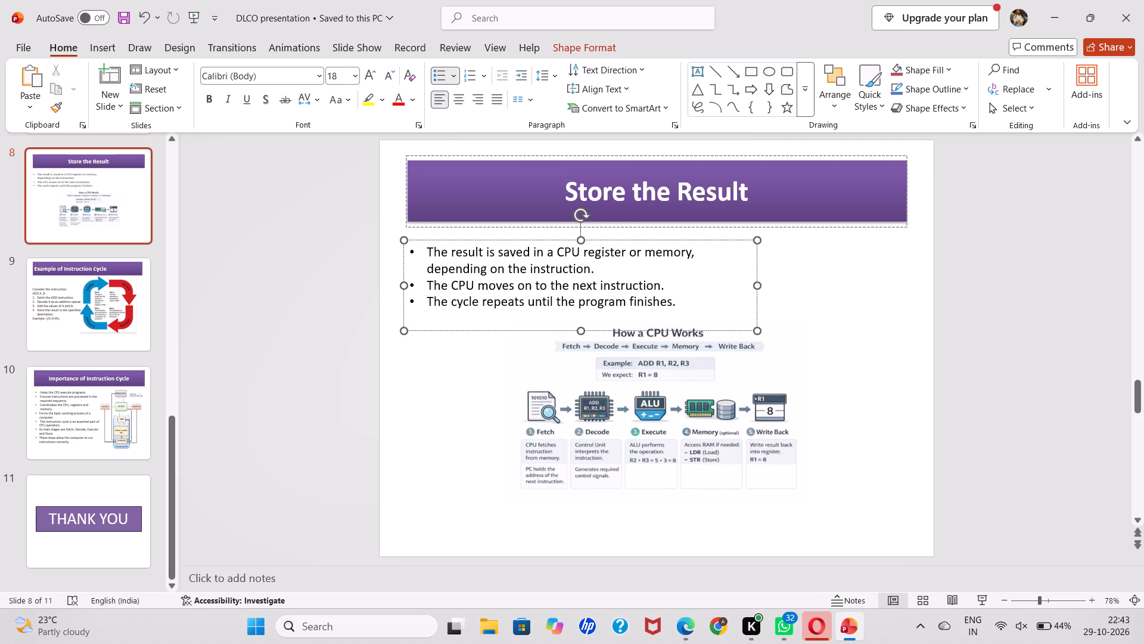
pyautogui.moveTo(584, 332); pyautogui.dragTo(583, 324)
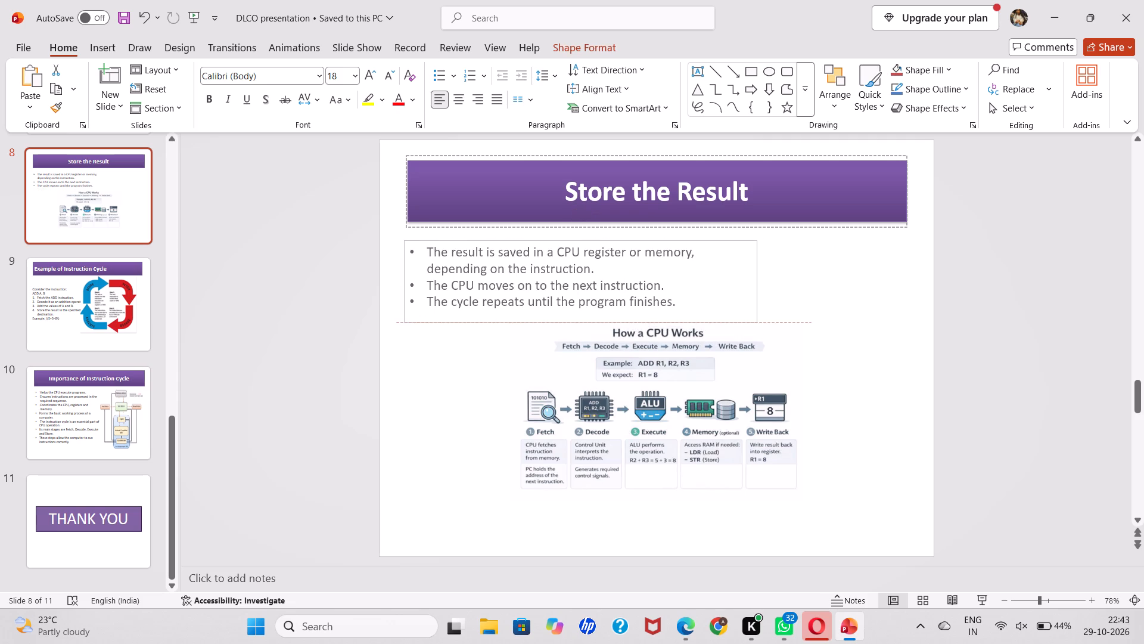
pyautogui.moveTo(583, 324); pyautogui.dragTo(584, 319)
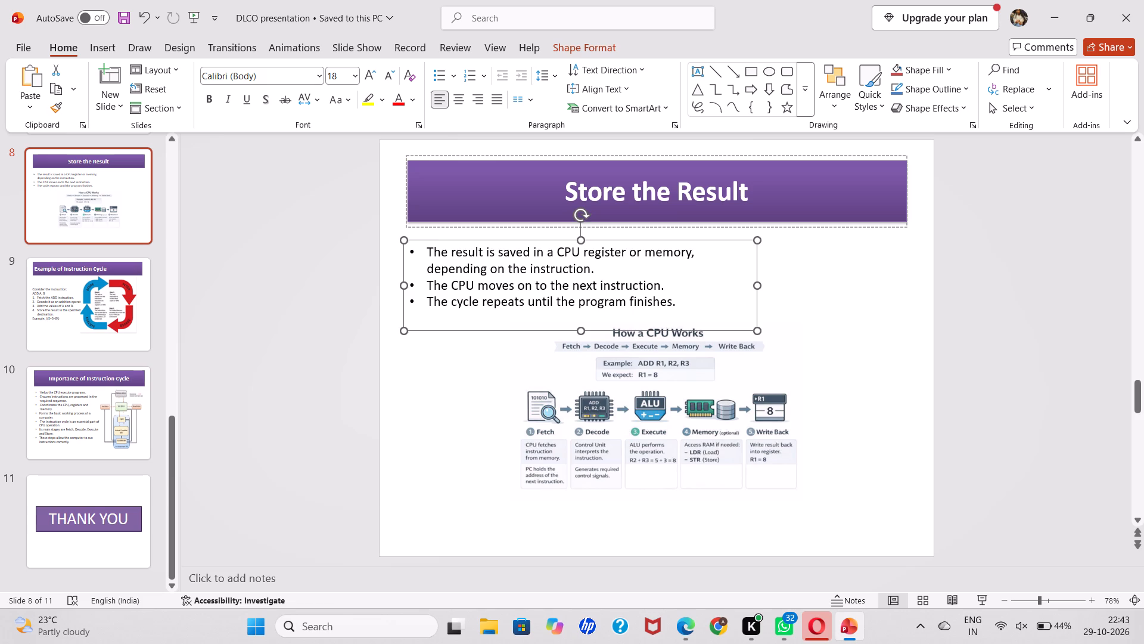
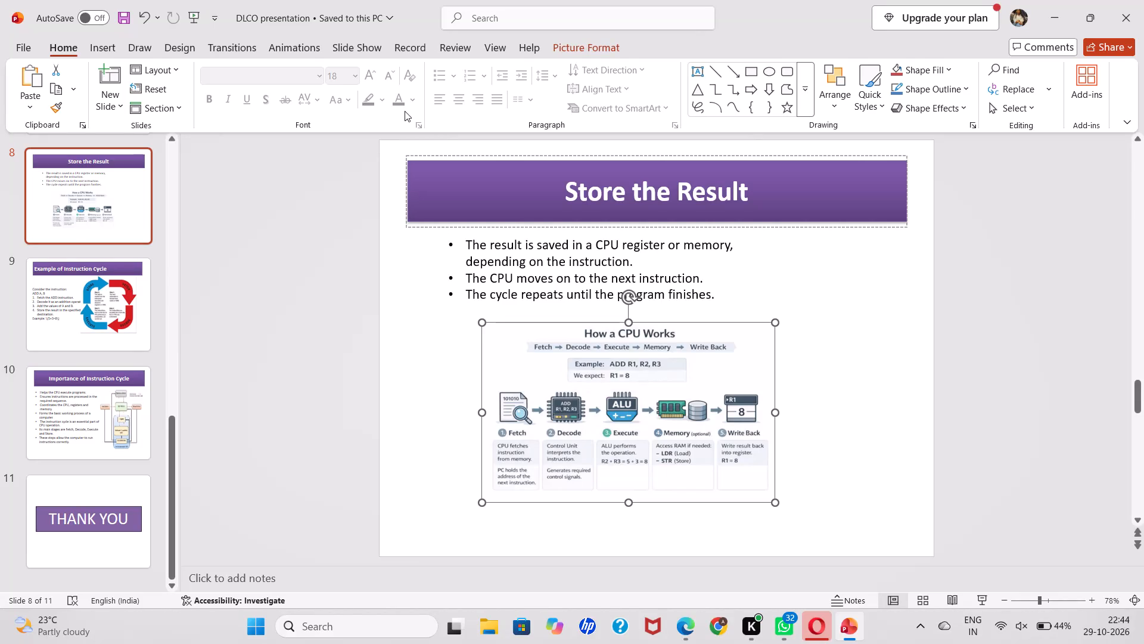
# Increase the font size of all the bullet text on slide 8, from "The result is saved" through "program finishes.".
pyautogui.click(458, 249)
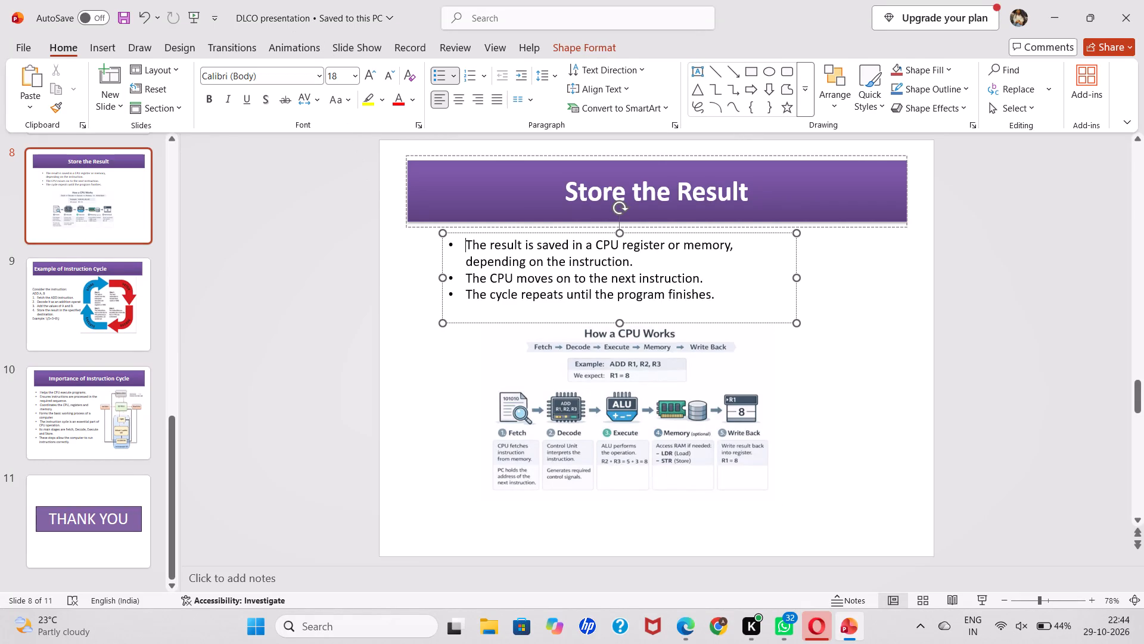
pyautogui.moveTo(465, 247); pyautogui.dragTo(530, 289)
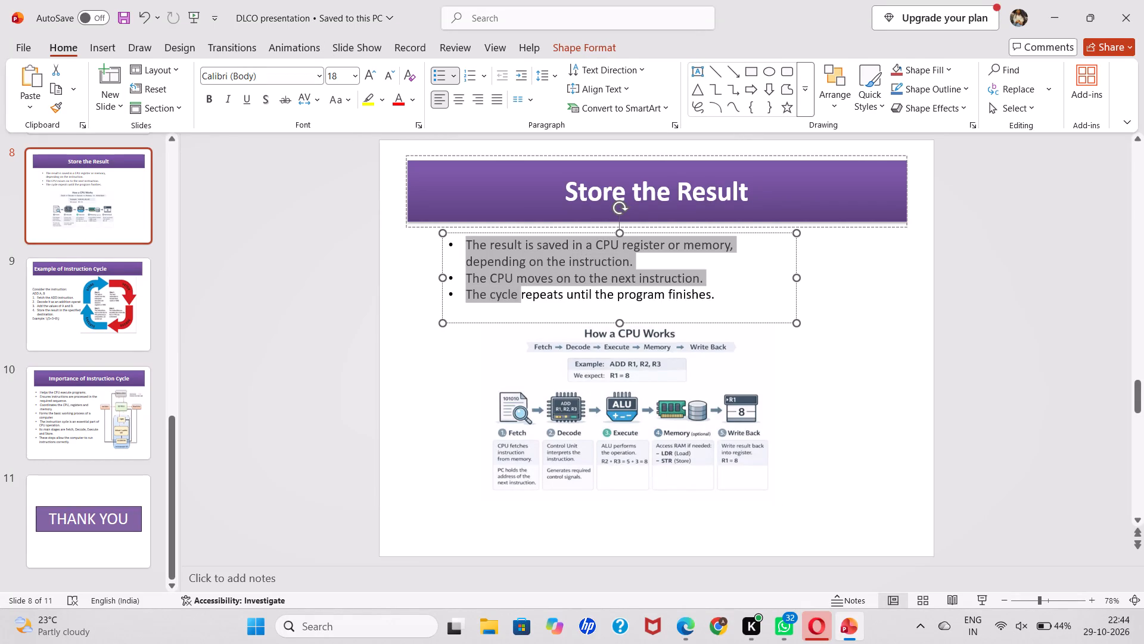
pyautogui.moveTo(530, 289); pyautogui.dragTo(642, 302)
pyautogui.hscroll(1, 646, 301)
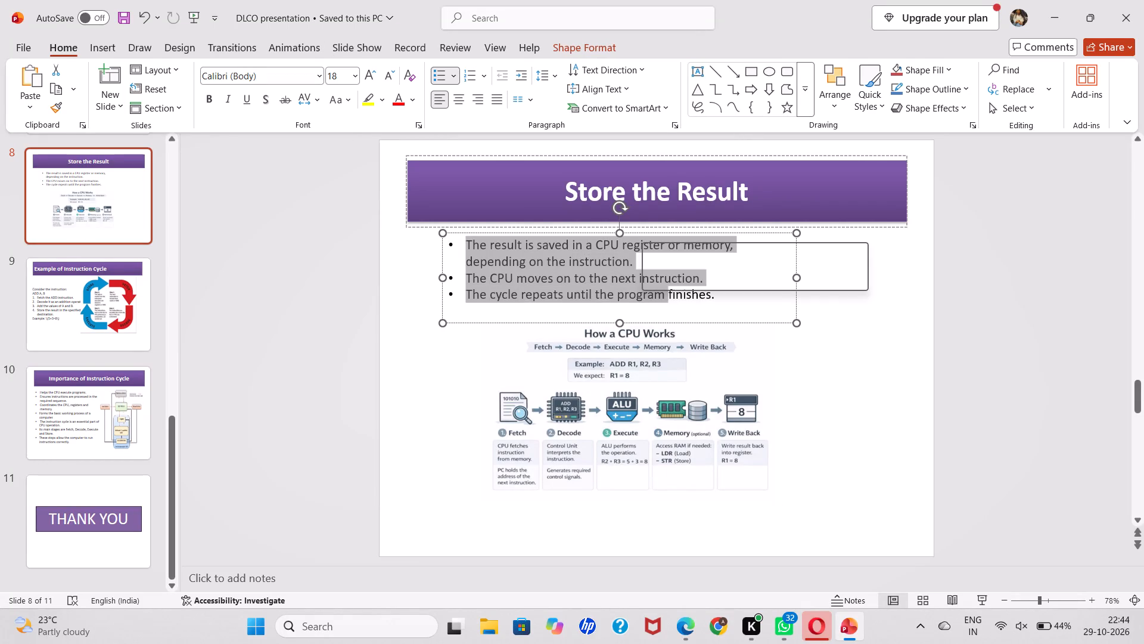
pyautogui.hscroll(1, 674, 298)
pyautogui.click(707, 298)
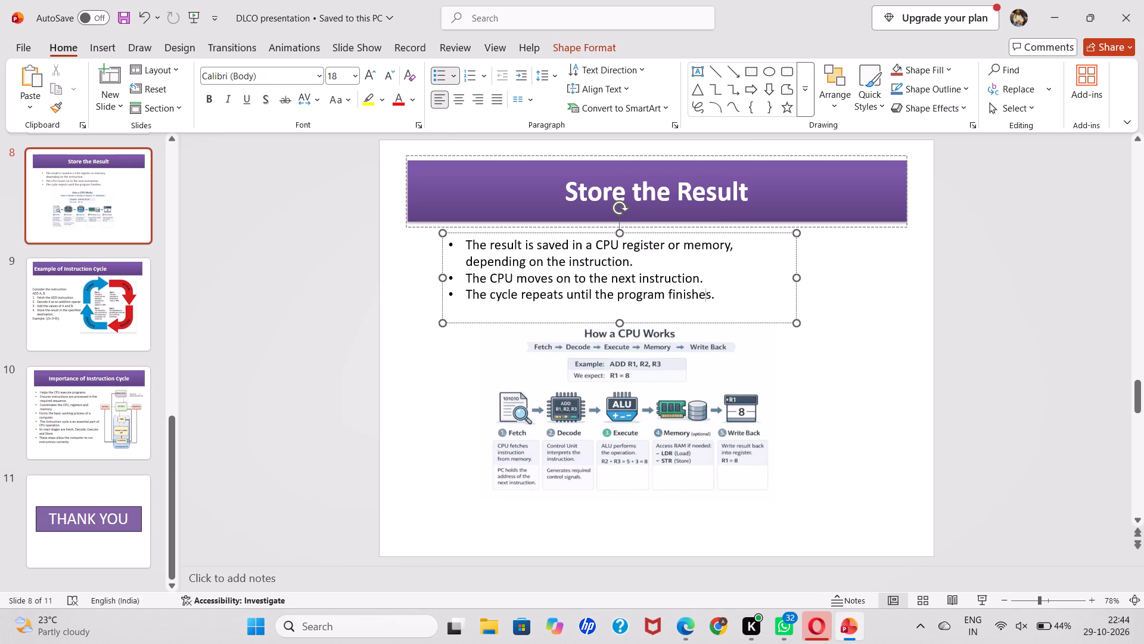
pyautogui.moveTo(467, 247); pyautogui.dragTo(708, 287)
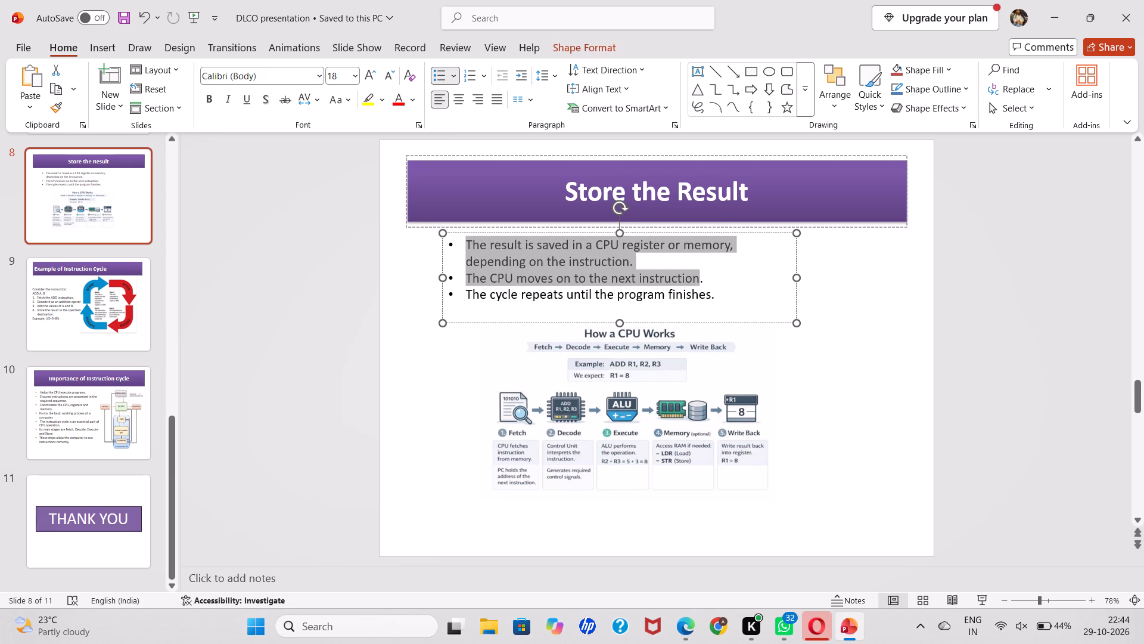
pyautogui.moveTo(708, 287); pyautogui.dragTo(714, 295)
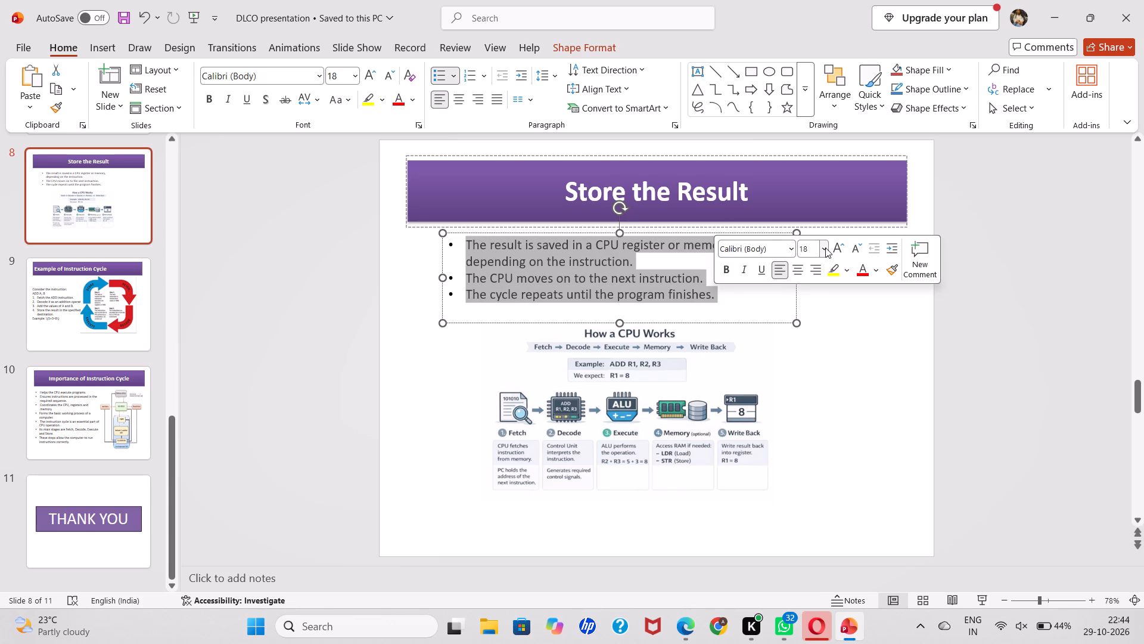
pyautogui.click(825, 247)
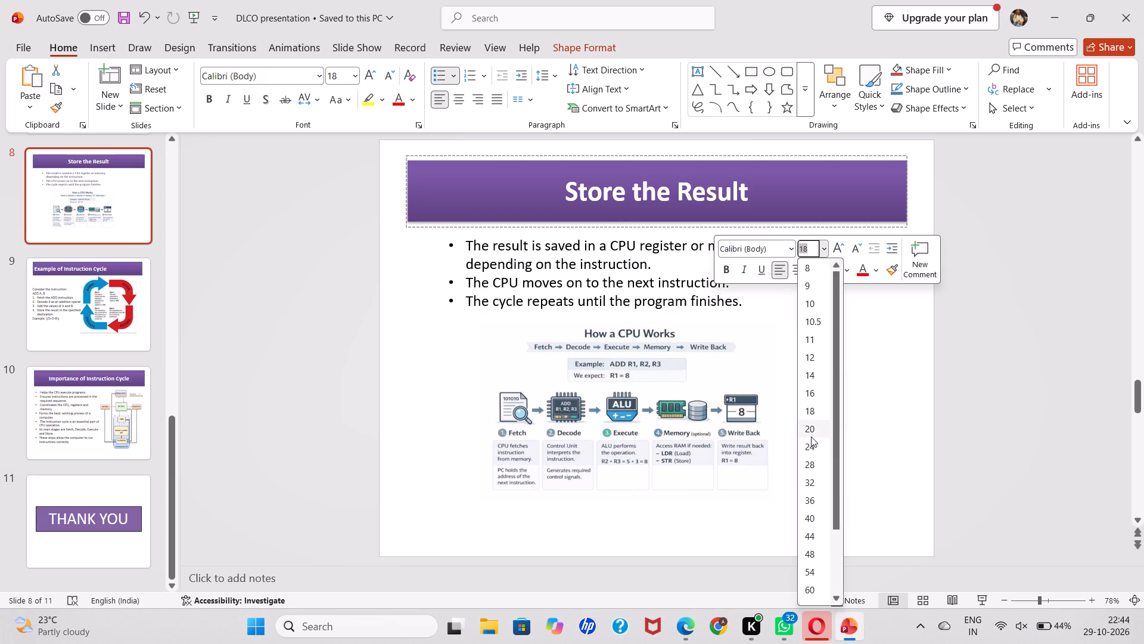
# Set the font size of all the bullet text on slide 8, Store the Result, to 20.
pyautogui.click(811, 434)
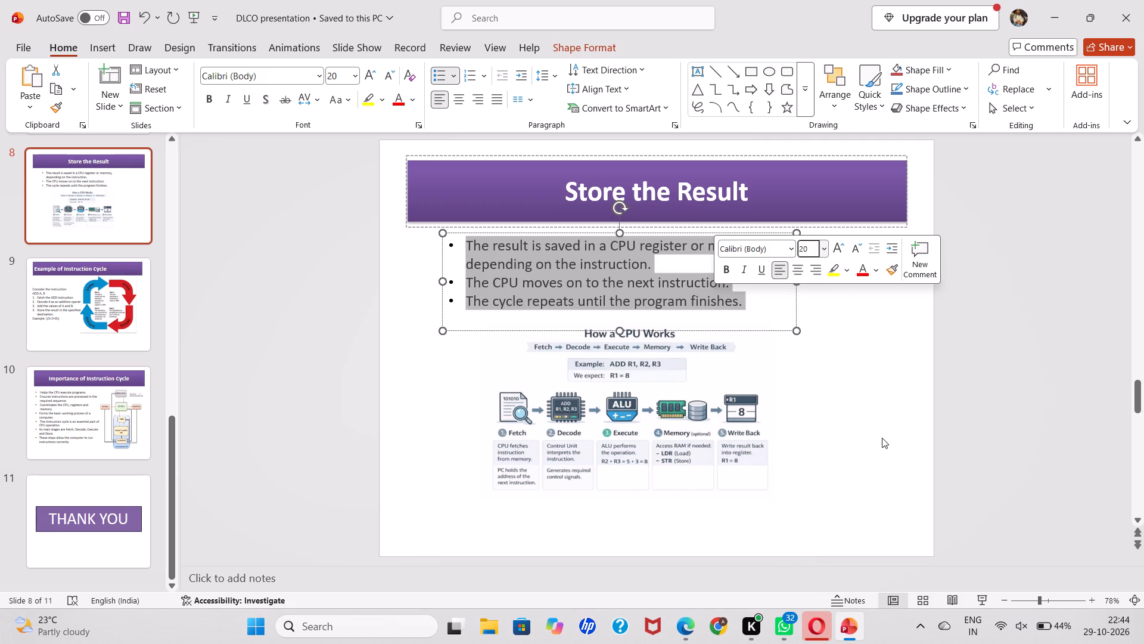
pyautogui.click(882, 438)
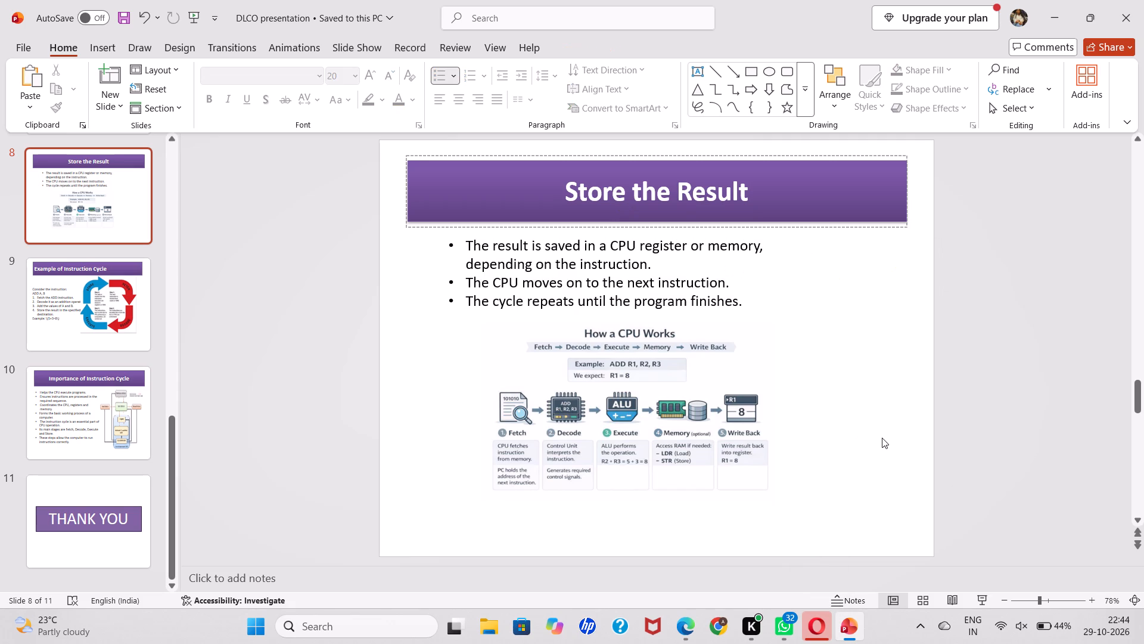
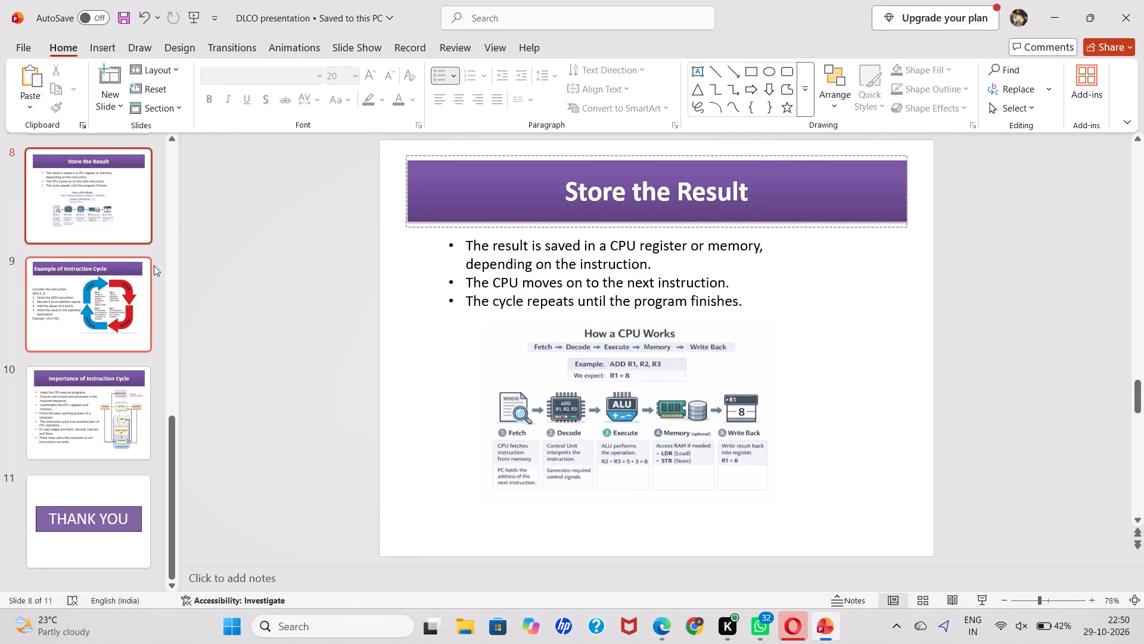
# Widen the bullet text box on slide 7, Execute Cycle, until each bullet fits on a single line.
pyautogui.scroll(1, 154, 265)
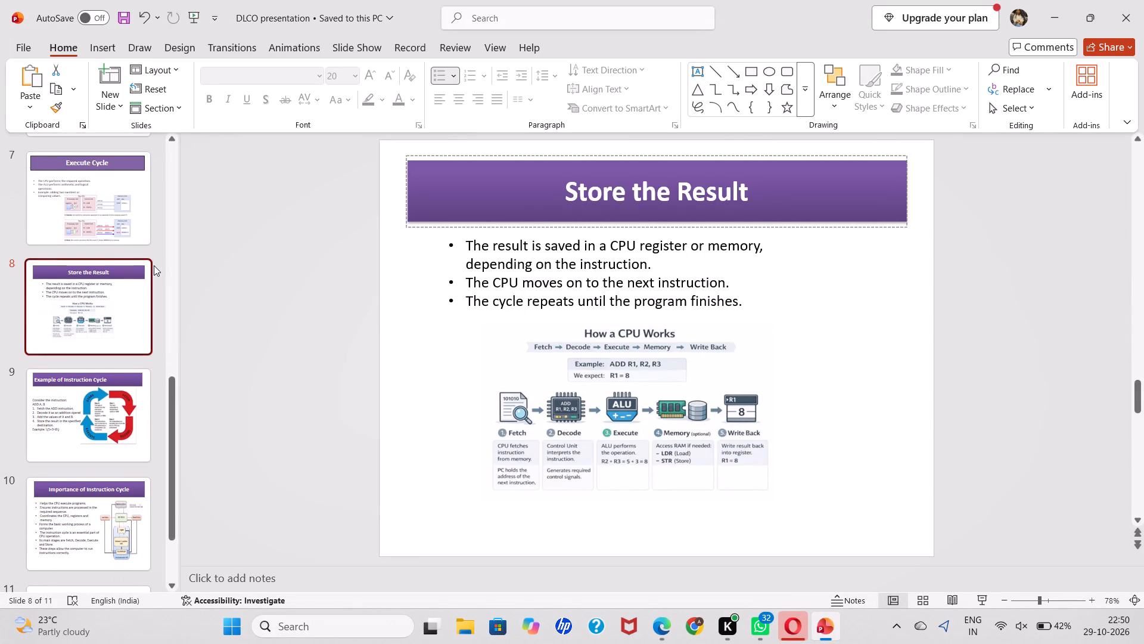
pyautogui.scroll(1, 154, 265)
pyautogui.click(123, 217)
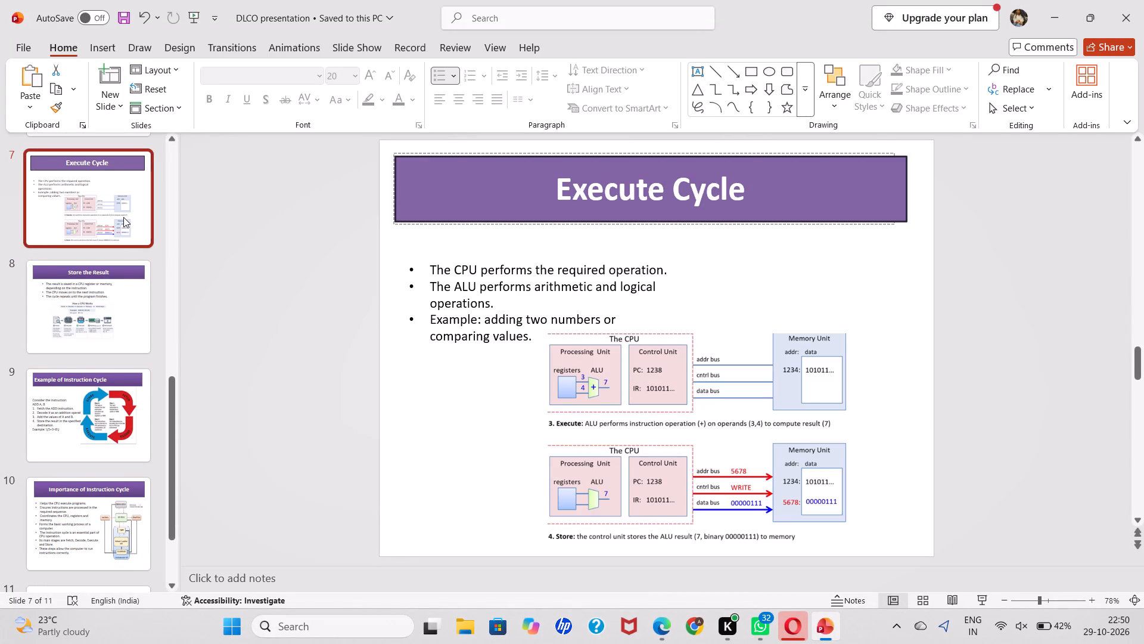
pyautogui.click(408, 341)
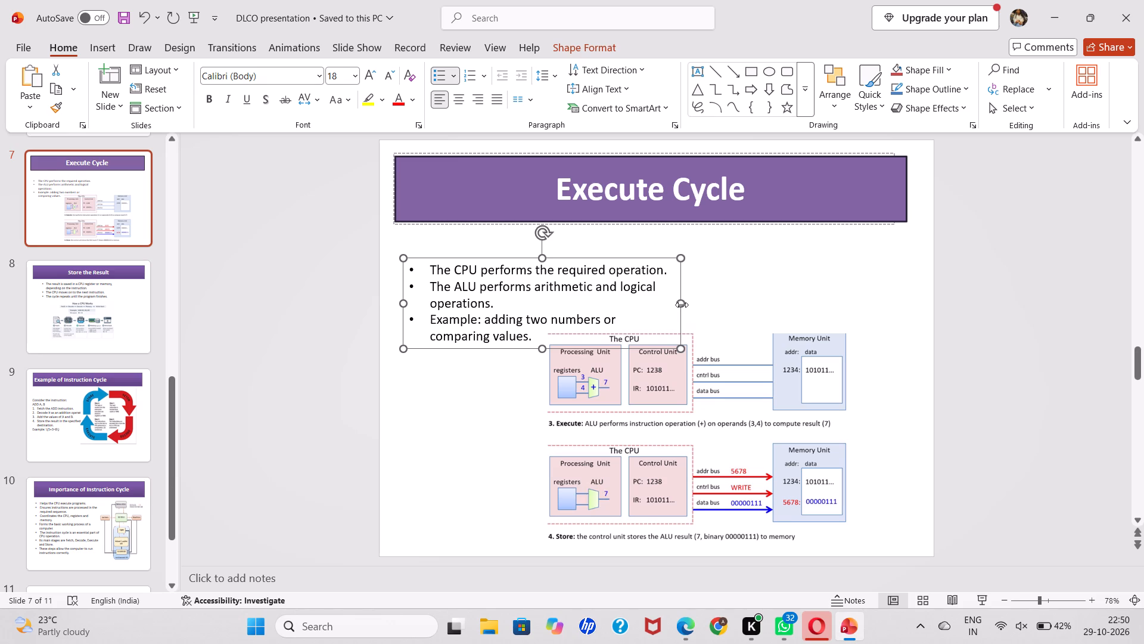
pyautogui.moveTo(682, 305); pyautogui.dragTo(727, 304)
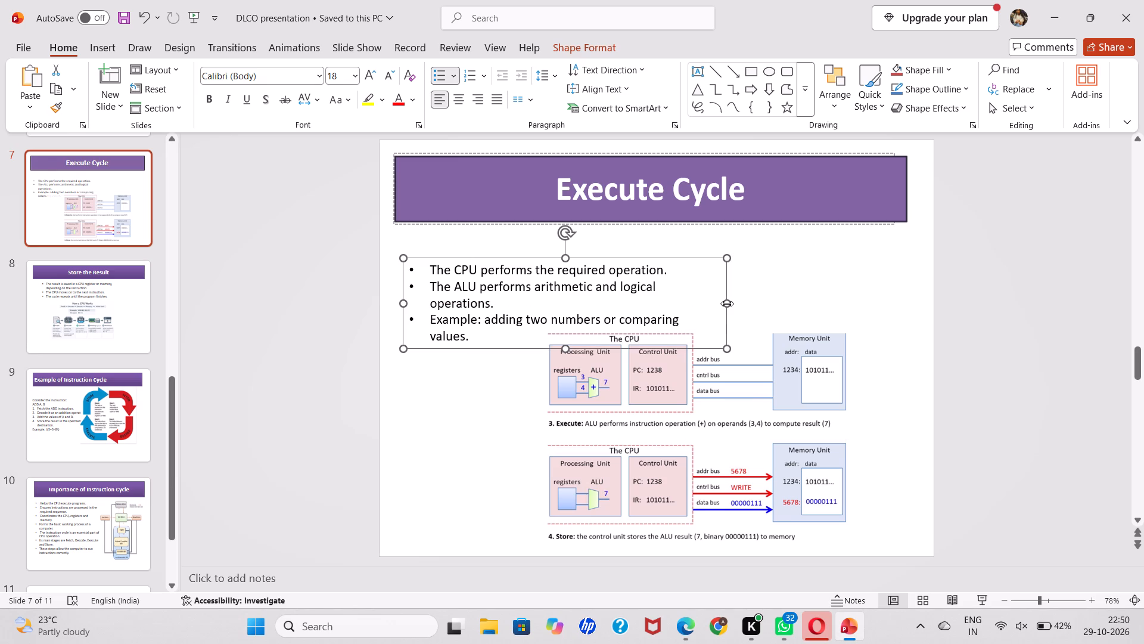
pyautogui.moveTo(725, 302); pyautogui.dragTo(778, 303)
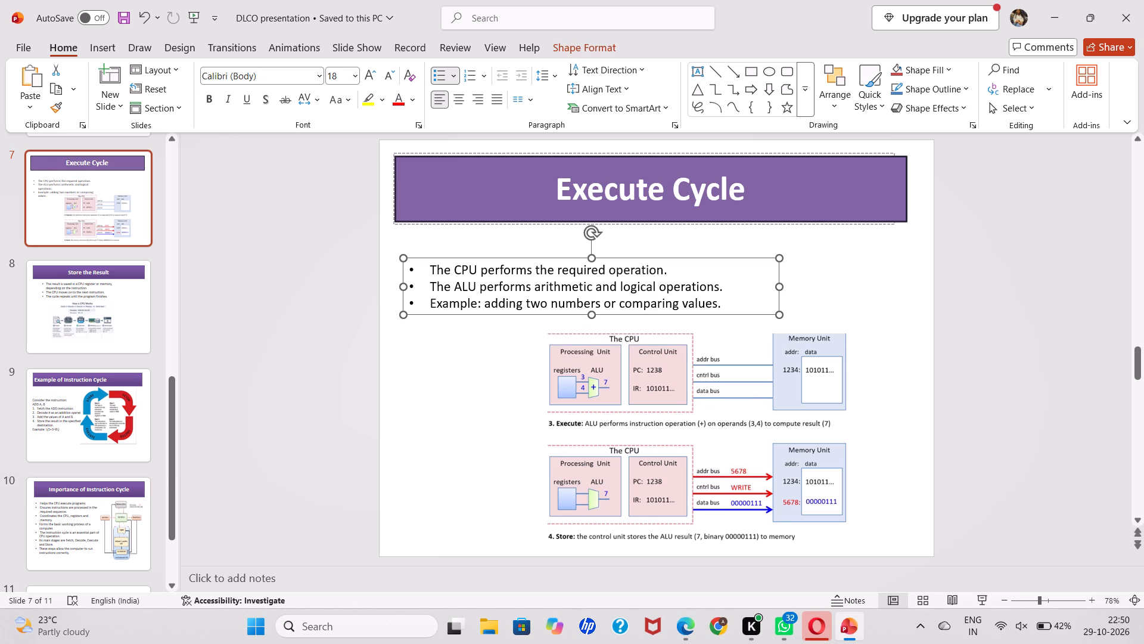
# Shift the Execute Cycle bullet text up to just below the title banner and slightly to the right by resizing its box.
pyautogui.click(751, 342)
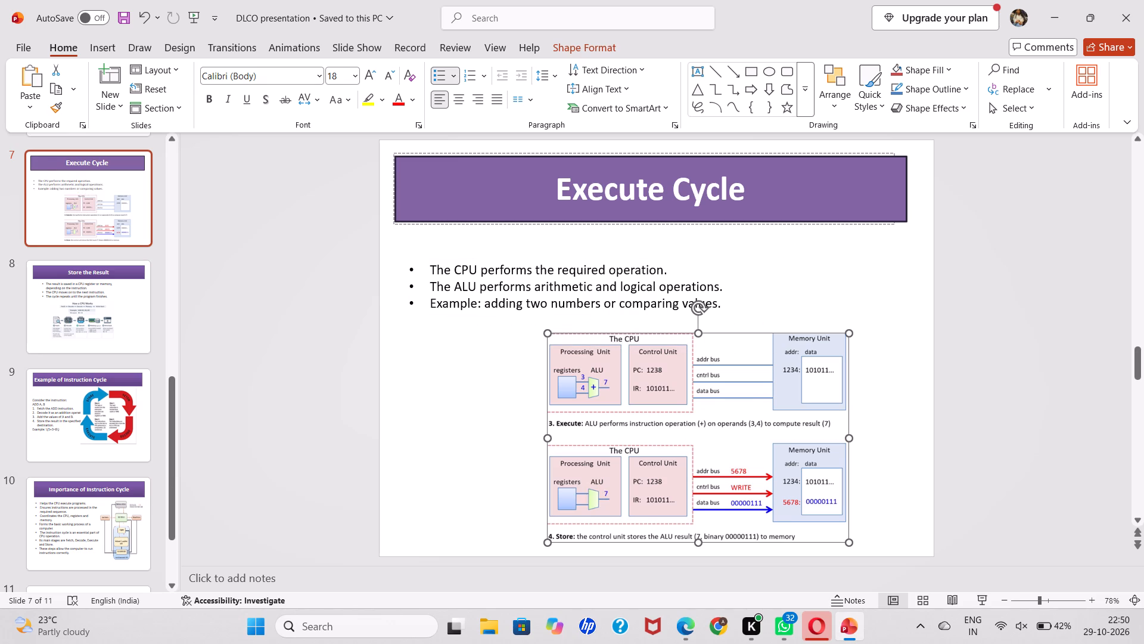
pyautogui.click(705, 288)
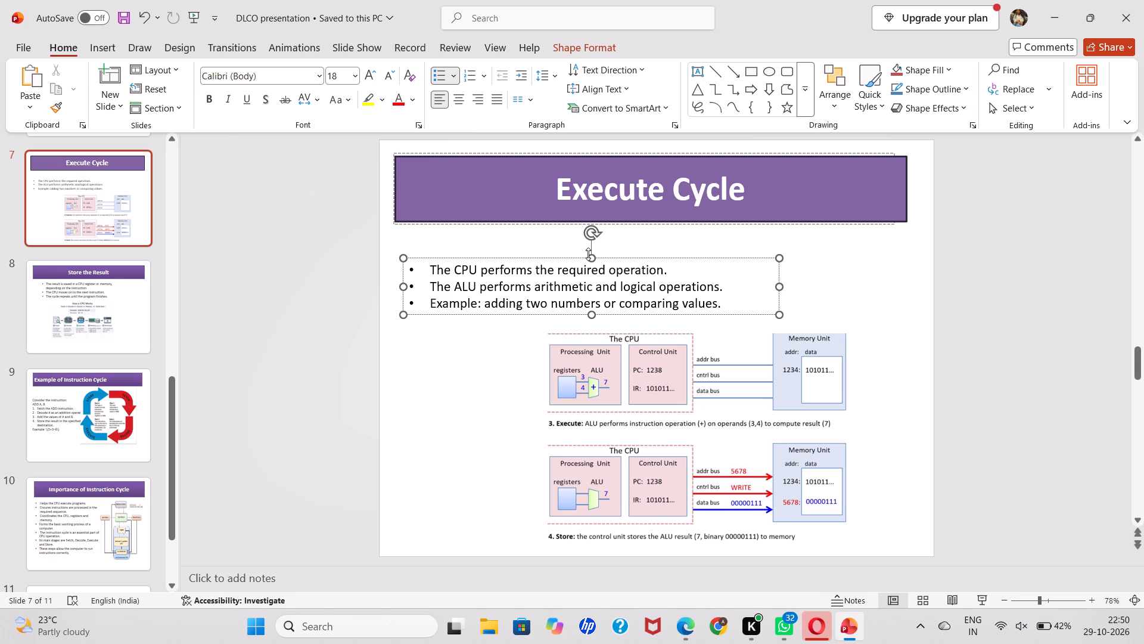
pyautogui.moveTo(590, 254); pyautogui.dragTo(592, 237)
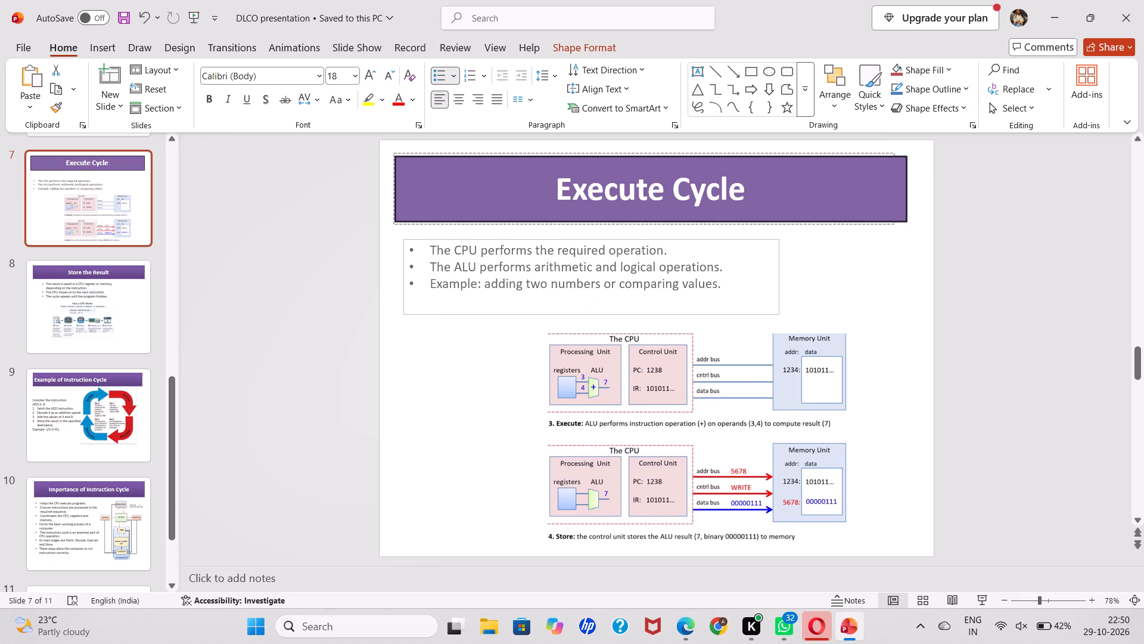
pyautogui.moveTo(592, 237); pyautogui.dragTo(600, 235)
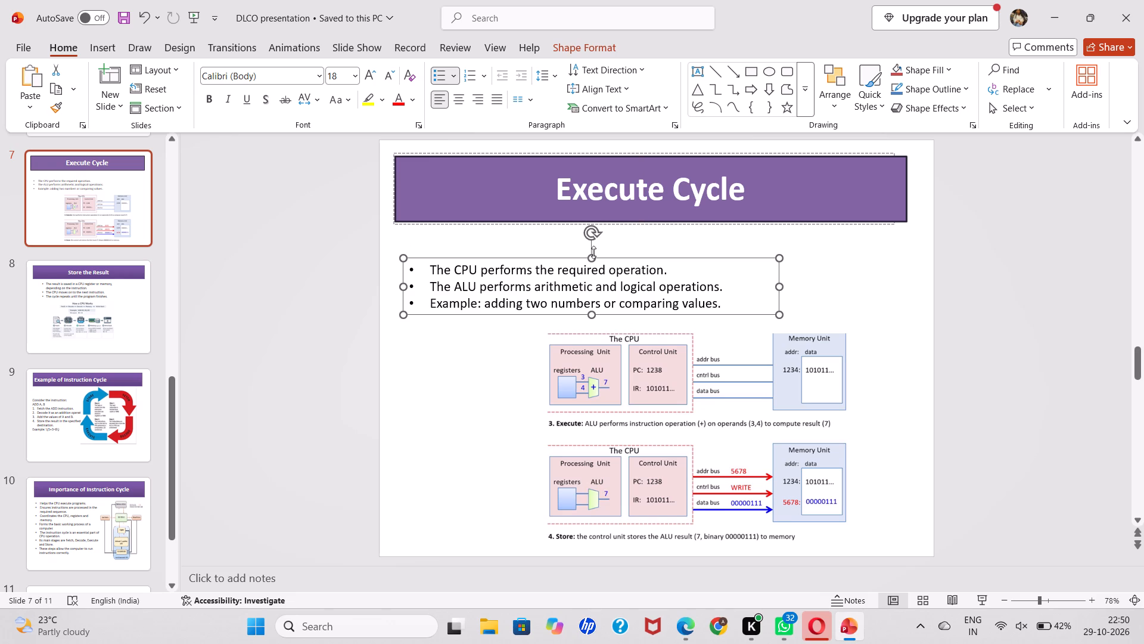
pyautogui.moveTo(592, 252); pyautogui.dragTo(596, 240)
pyautogui.moveTo(404, 260); pyautogui.dragTo(423, 237)
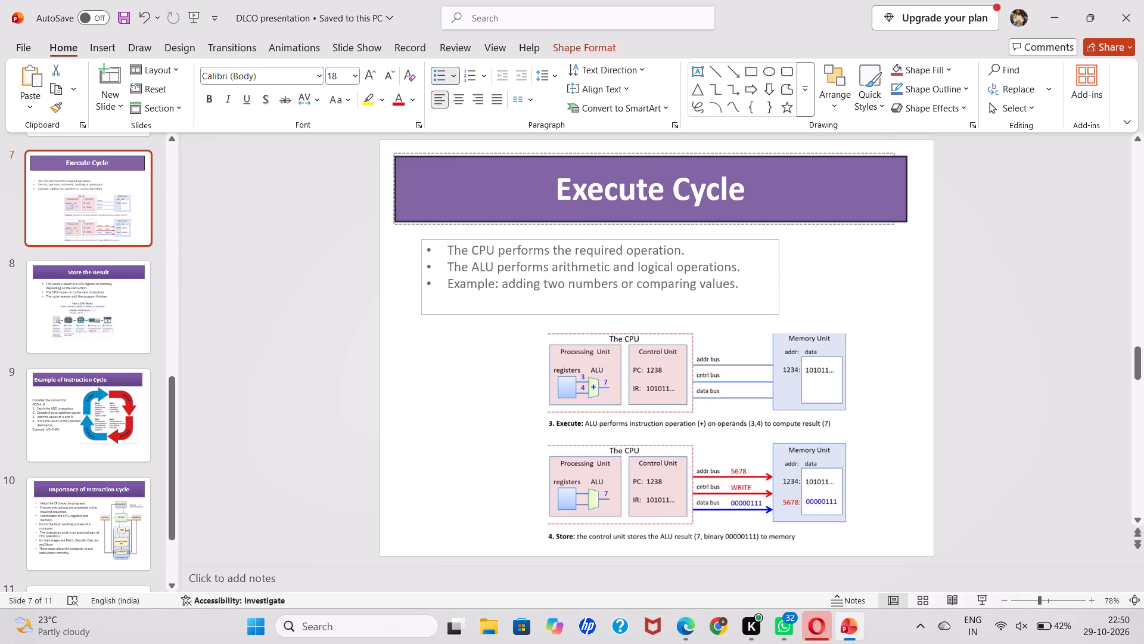
pyautogui.moveTo(423, 237); pyautogui.dragTo(423, 237)
# Move the CPU and memory diagram on slide 7 up and left so it sits roughly centred beneath the bullets.
pyautogui.click(565, 373)
pyautogui.moveTo(565, 373); pyautogui.dragTo(528, 354)
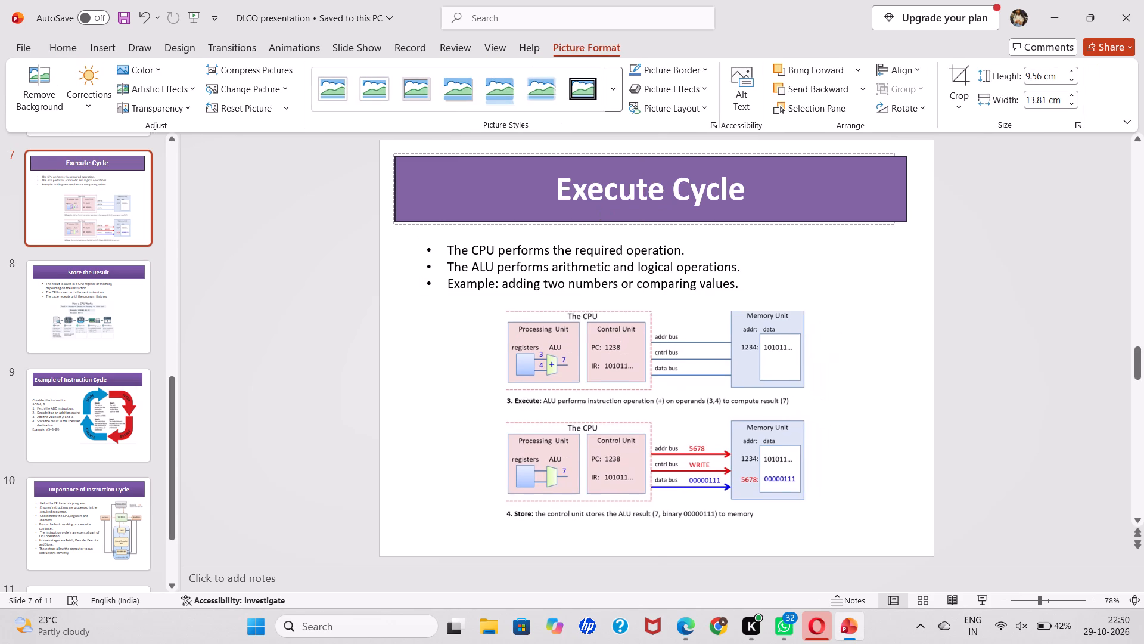
pyautogui.moveTo(528, 354); pyautogui.dragTo(512, 350)
# Nudge the decoder diagram on slide 6, Decode Cycle, slightly to the left.
pyautogui.scroll(1, 142, 286)
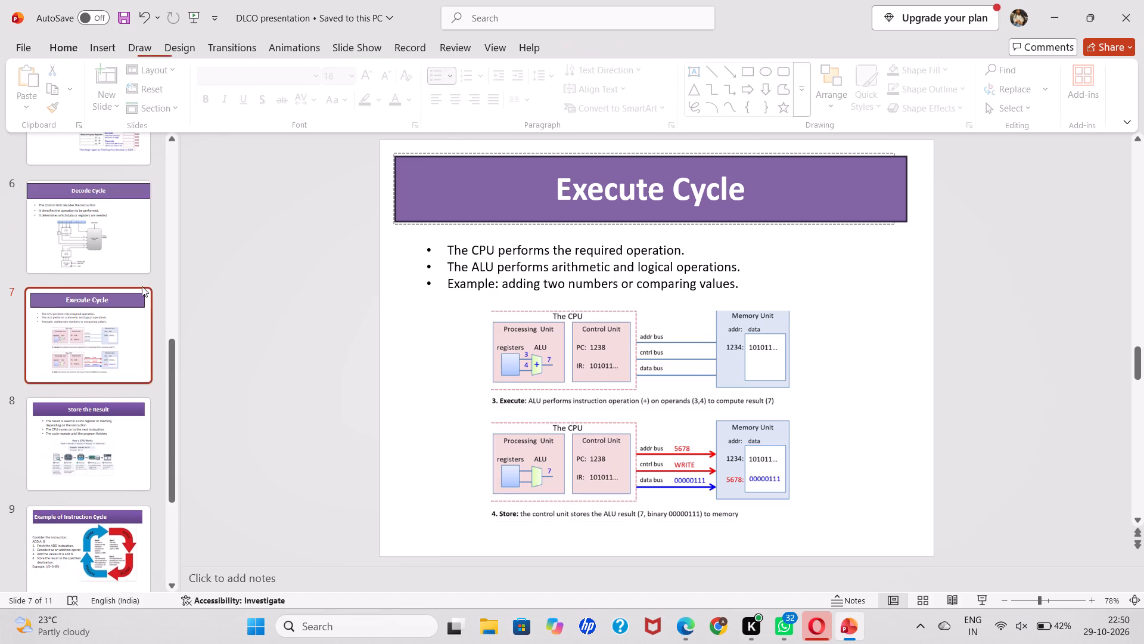
pyautogui.scroll(1, 142, 286)
pyautogui.click(142, 286)
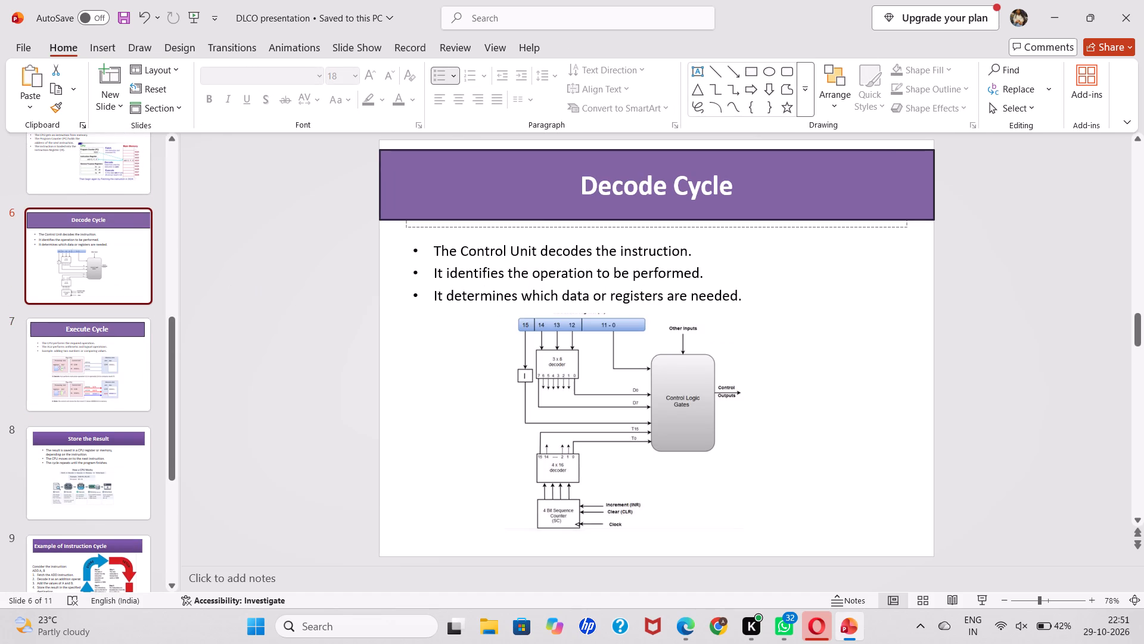
pyautogui.click(483, 283)
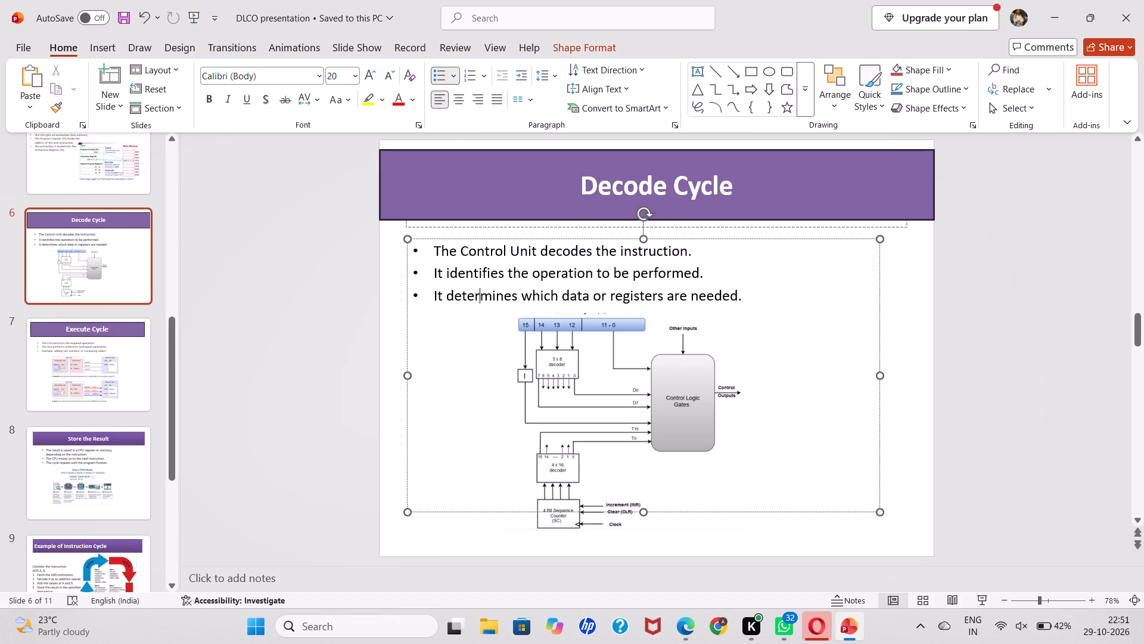
pyautogui.click(540, 351)
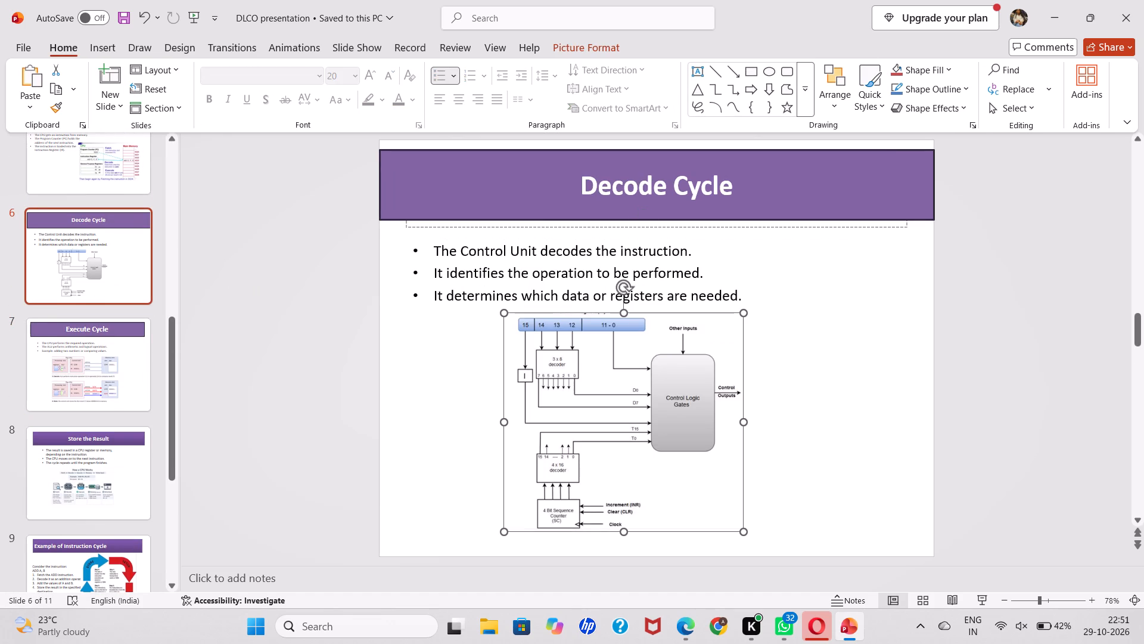
pyautogui.moveTo(540, 351); pyautogui.dragTo(534, 349)
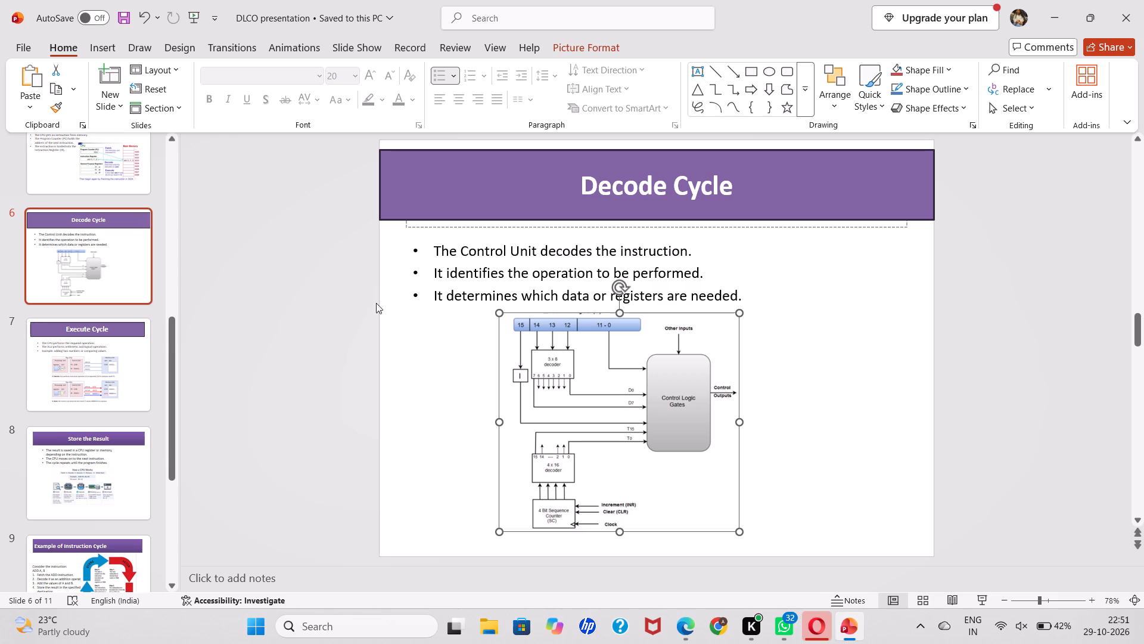
# Widen the bullet text box on slide 5, Fetch Cycle, until each bullet fits on a single line.
pyautogui.click(95, 170)
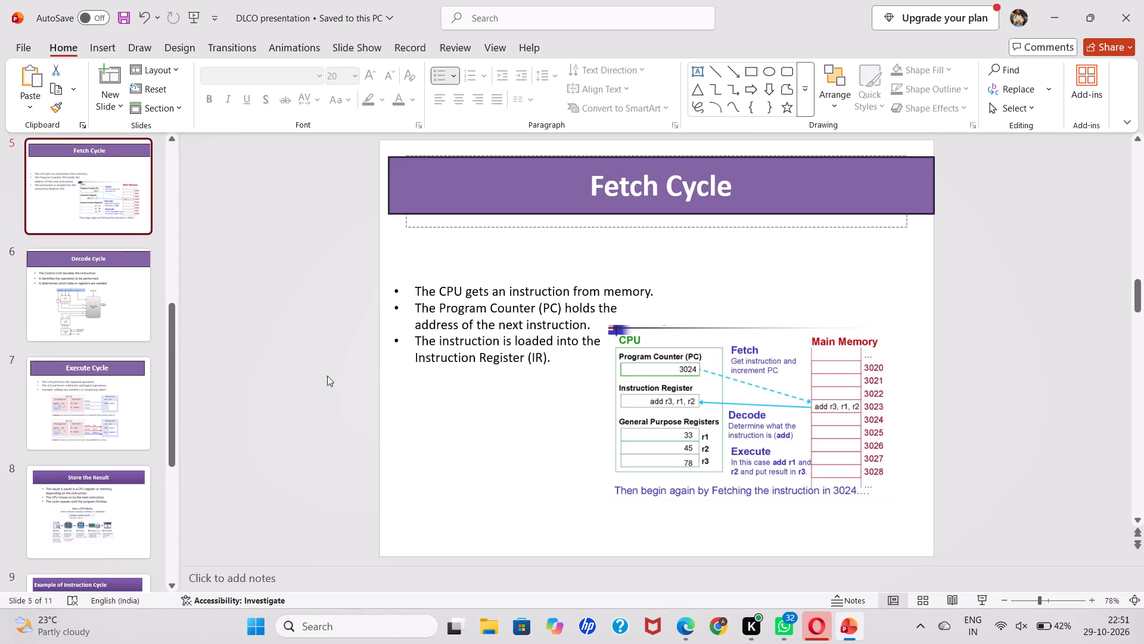
pyautogui.click(441, 351)
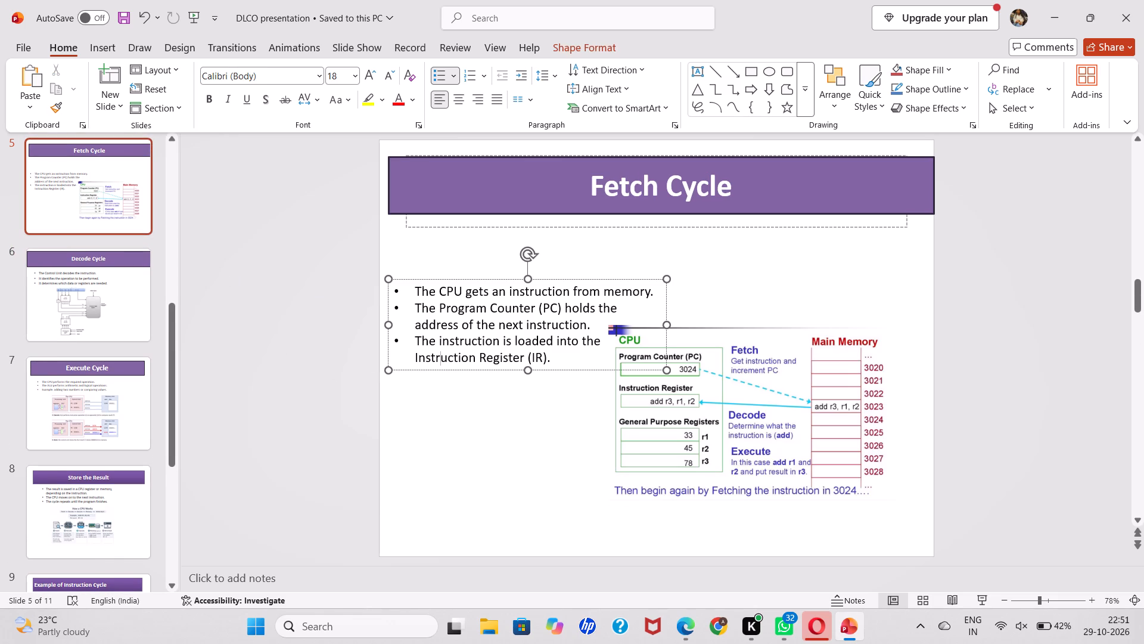
pyautogui.moveTo(670, 324); pyautogui.dragTo(768, 327)
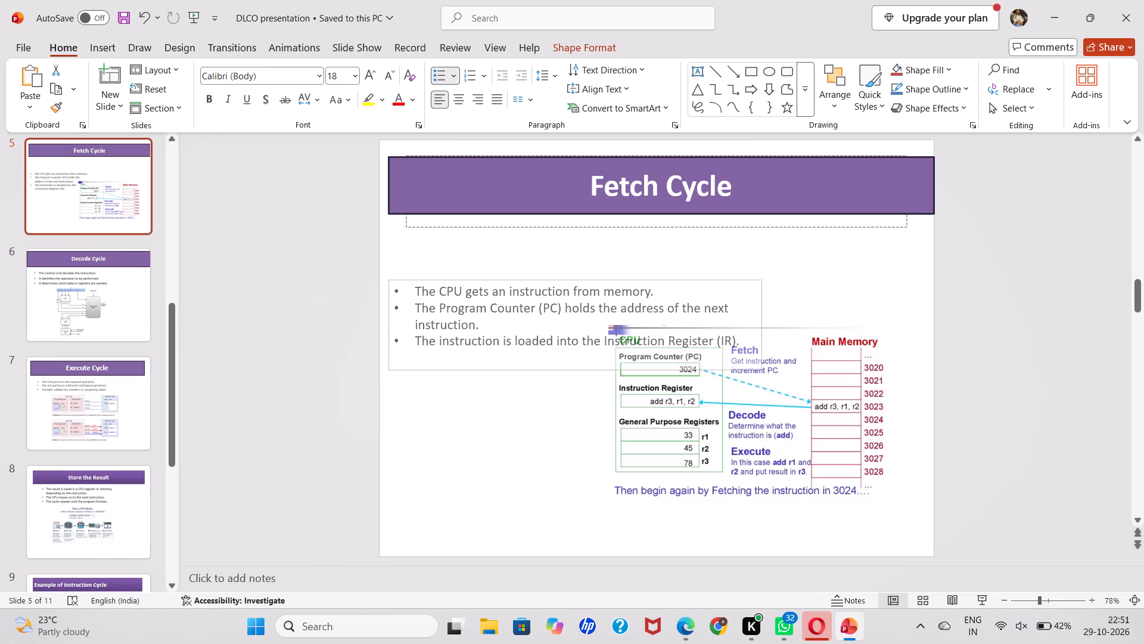
pyautogui.moveTo(768, 327); pyautogui.dragTo(817, 327)
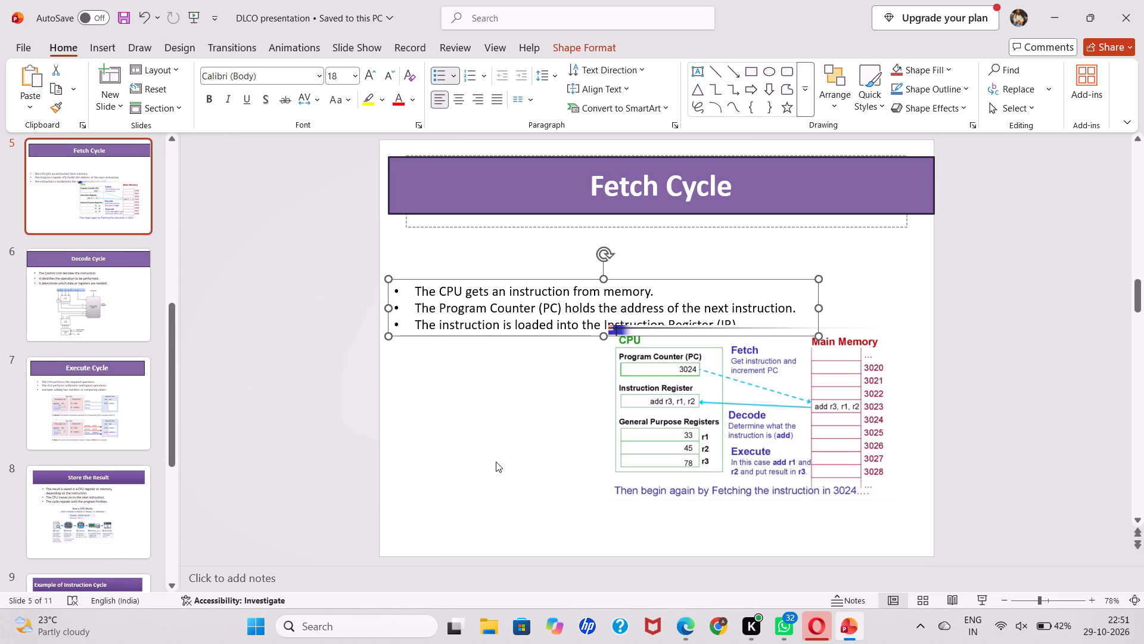
pyautogui.click(496, 462)
# Move the Fetch Cycle bullet text box up and slightly right, to just below the title banner.
pyautogui.click(550, 336)
pyautogui.moveTo(550, 336); pyautogui.dragTo(577, 293)
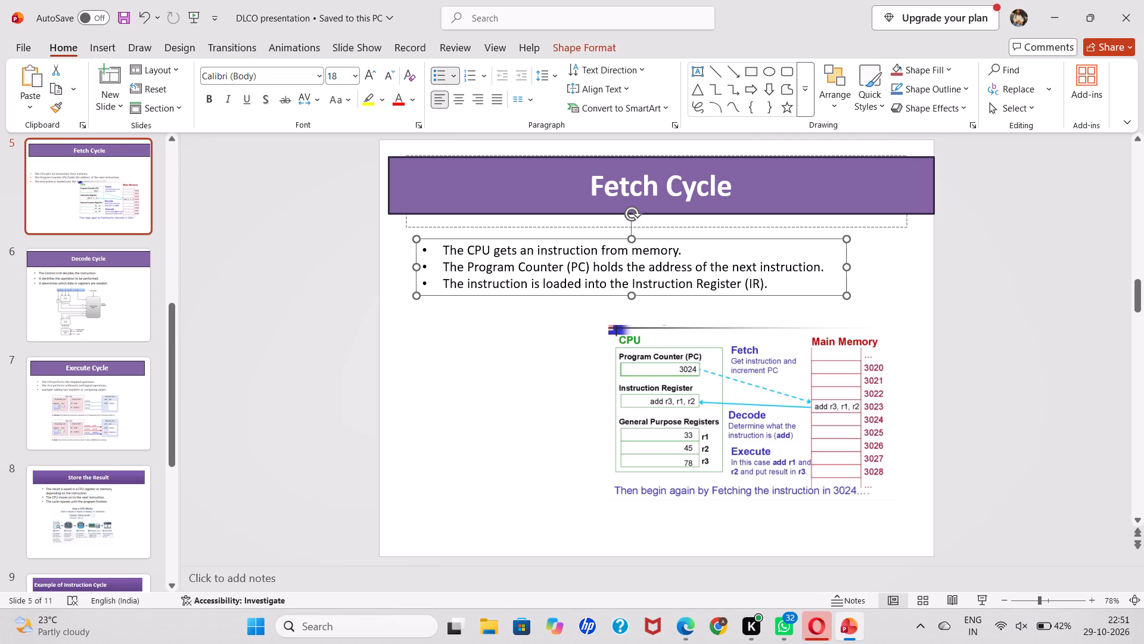
# Move the CPU and Main Memory diagram on slide 5 left so it sits roughly centred beneath the bullets.
pyautogui.click(615, 383)
pyautogui.moveTo(615, 383); pyautogui.dragTo(524, 367)
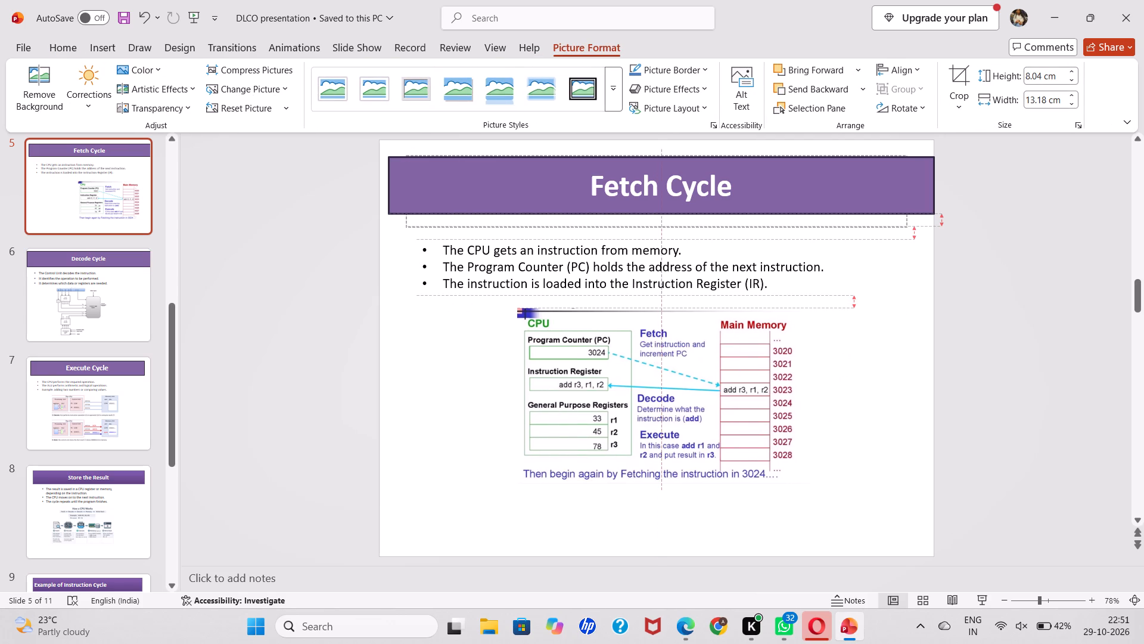
pyautogui.moveTo(524, 367); pyautogui.dragTo(518, 380)
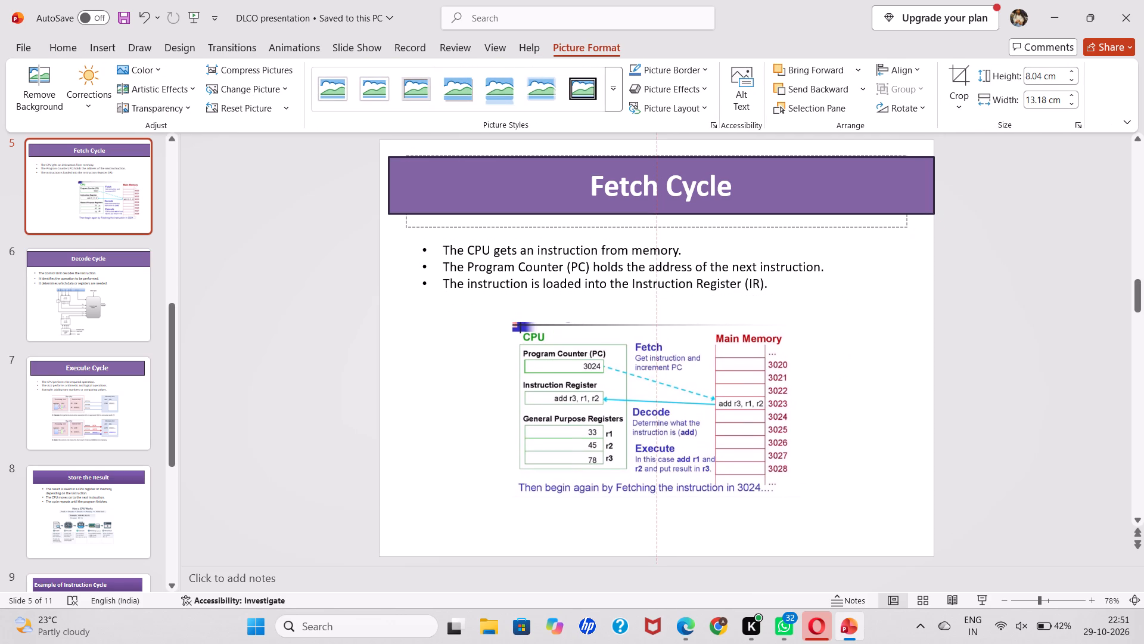
pyautogui.moveTo(518, 380); pyautogui.dragTo(508, 388)
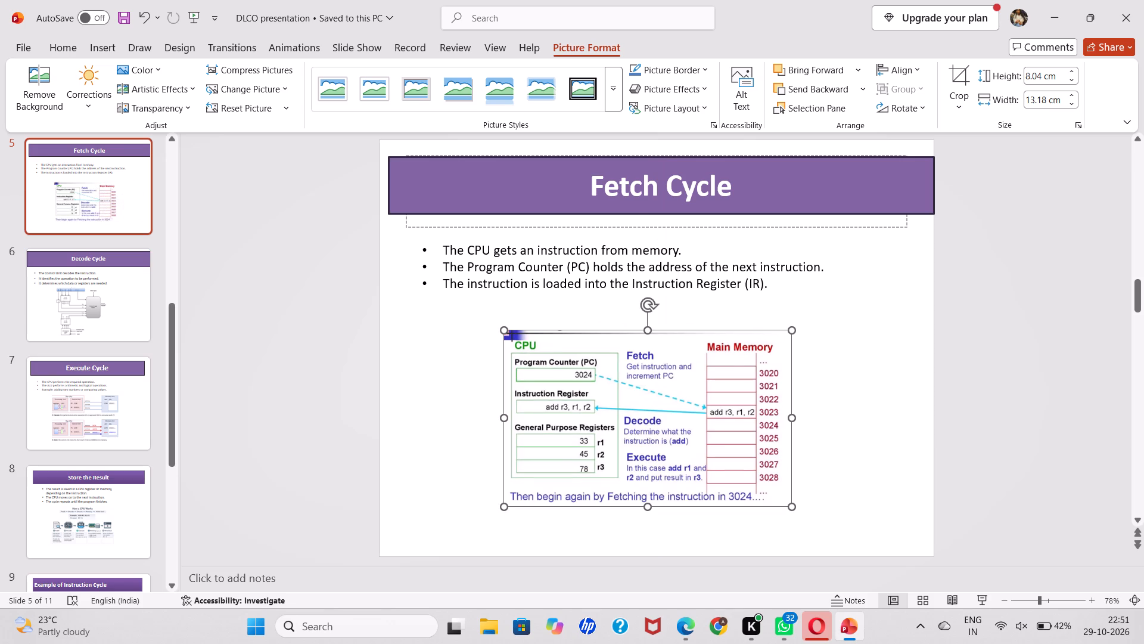
# Set the font size of all the bullet text on slide 5, Fetch Cycle, to 20.
pyautogui.click(450, 277)
pyautogui.moveTo(442, 251); pyautogui.dragTo(454, 257)
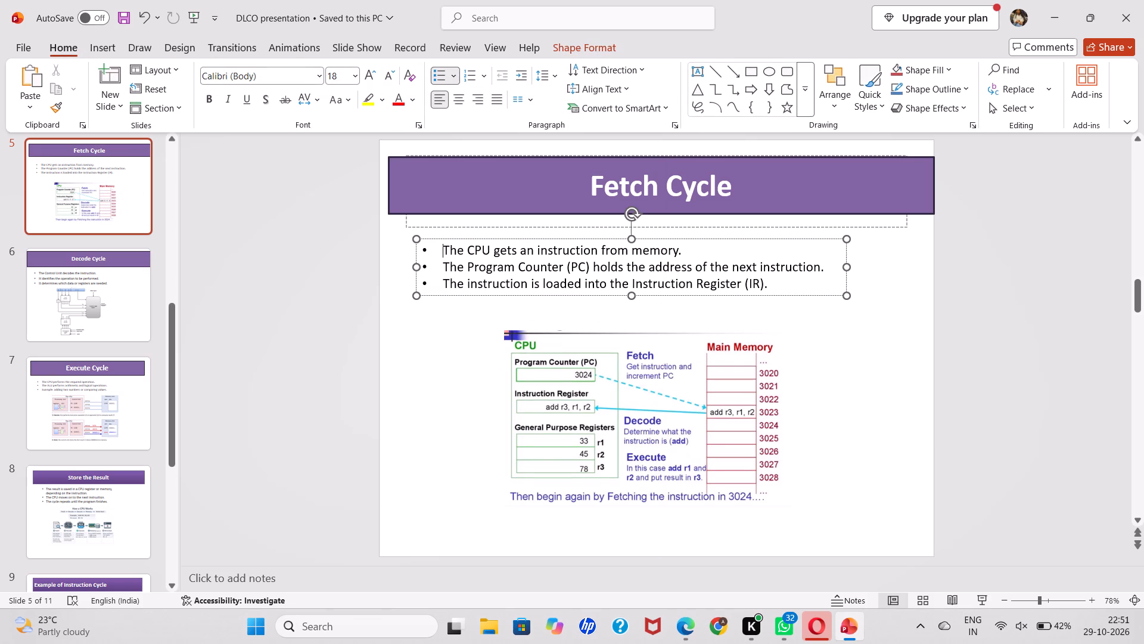
pyautogui.moveTo(454, 257); pyautogui.dragTo(760, 281)
pyautogui.hscroll(1, 584, 286)
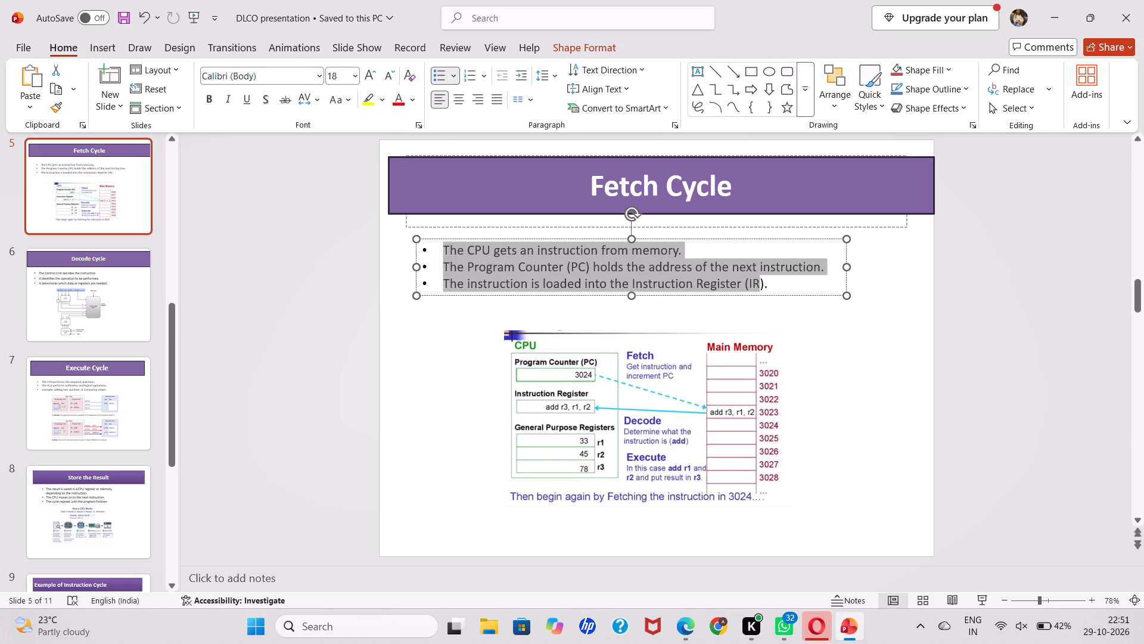
pyautogui.moveTo(760, 281); pyautogui.dragTo(770, 285)
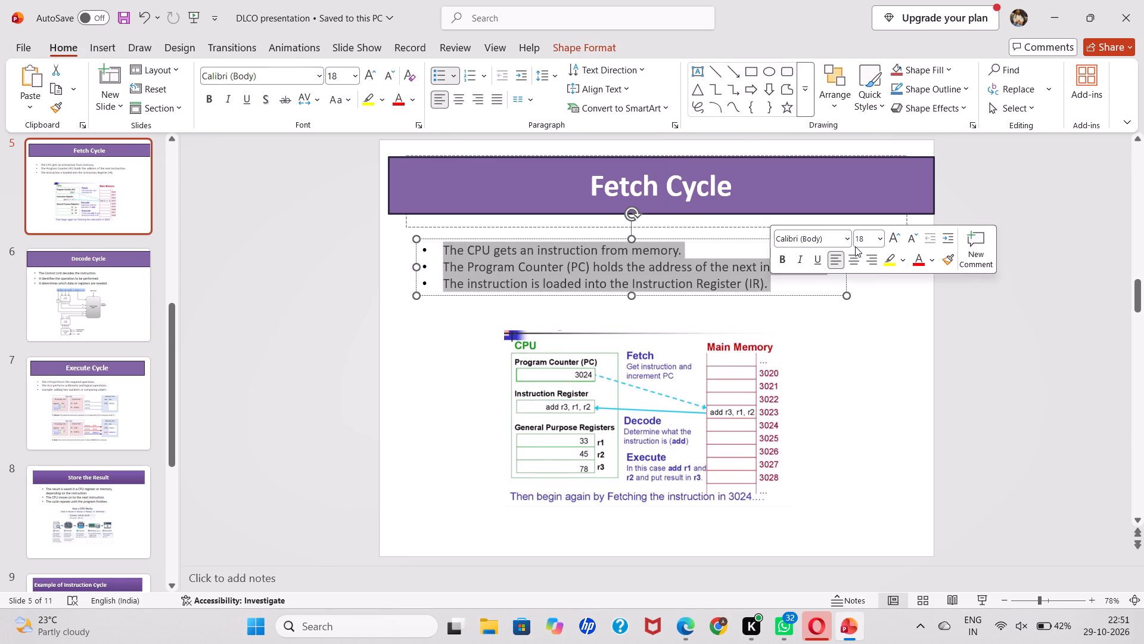
pyautogui.click(879, 241)
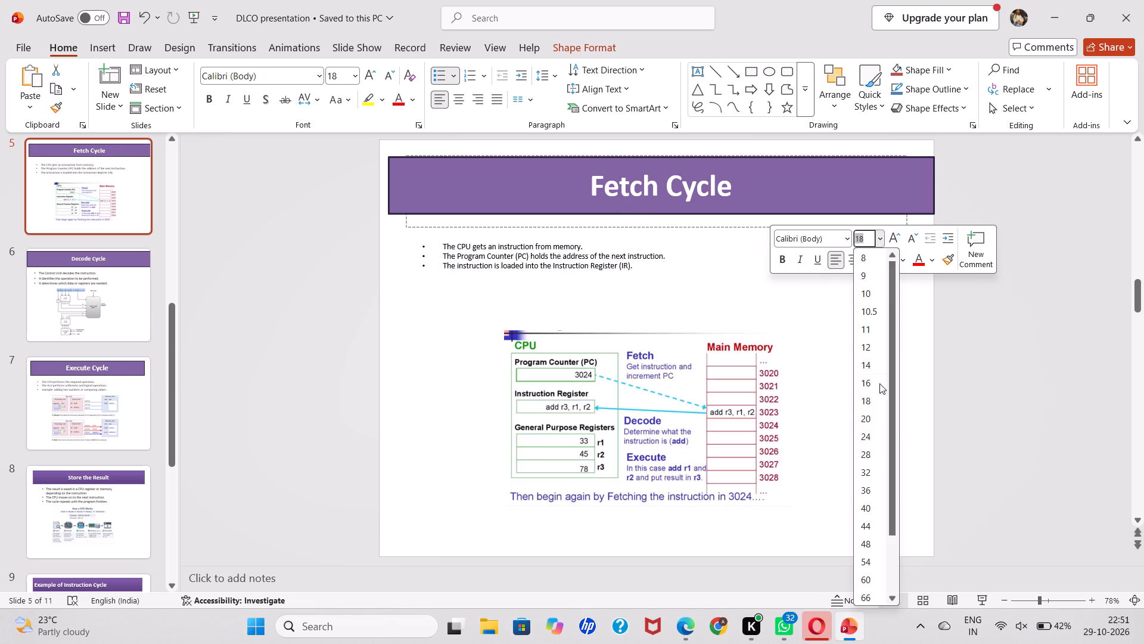
pyautogui.click(871, 420)
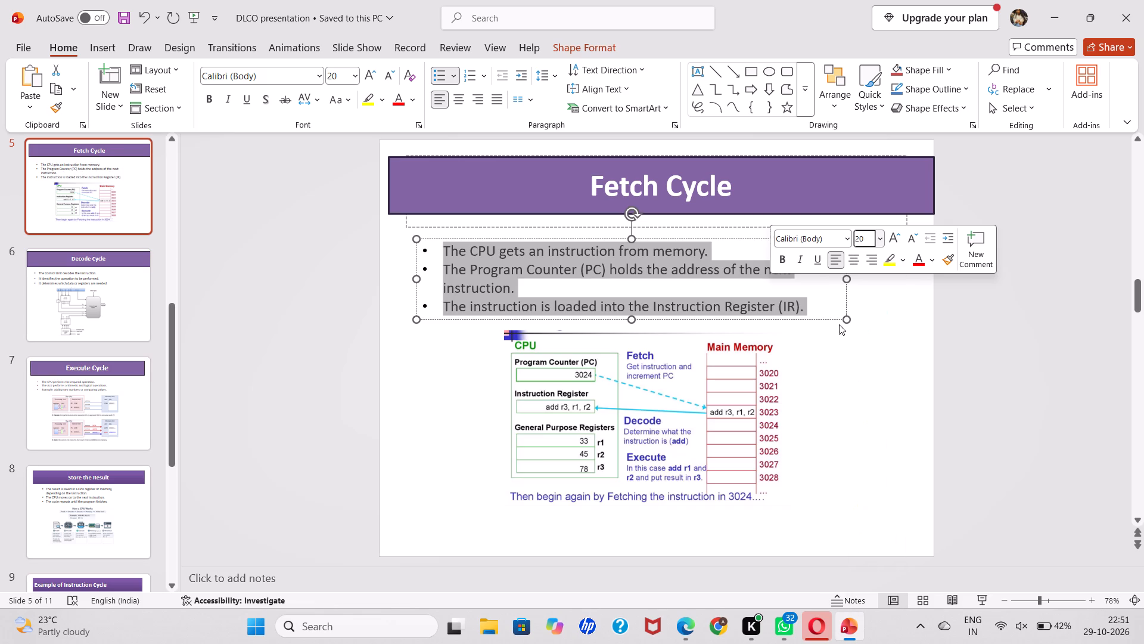
pyautogui.click(897, 392)
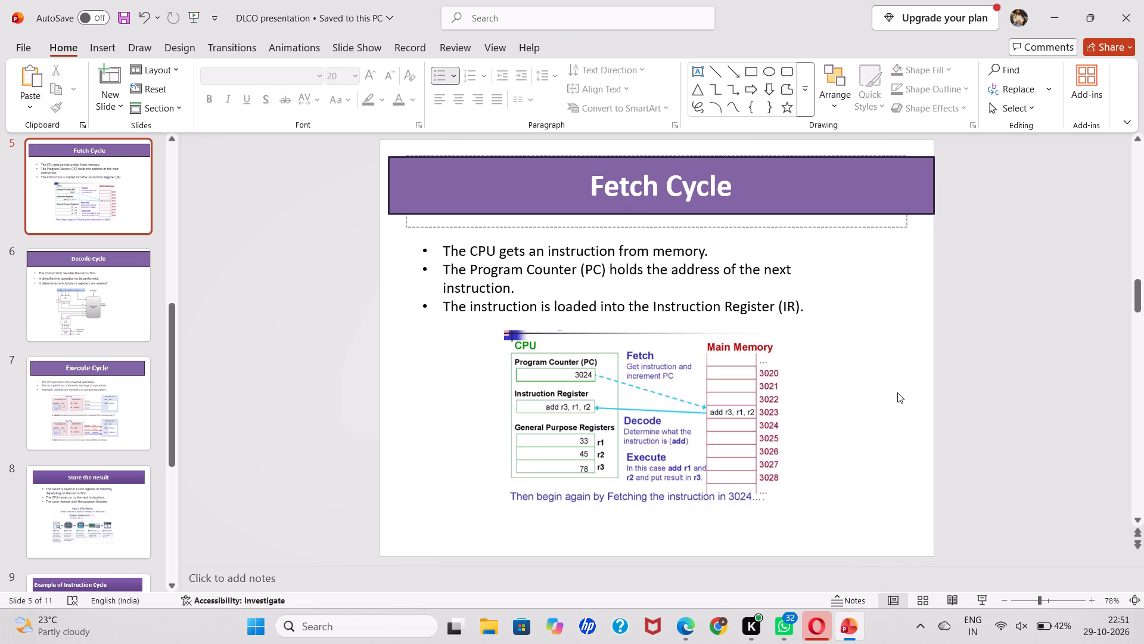
# Check the font size of the three bullet lines on slide 6, Decode Cycle.
pyautogui.click(112, 307)
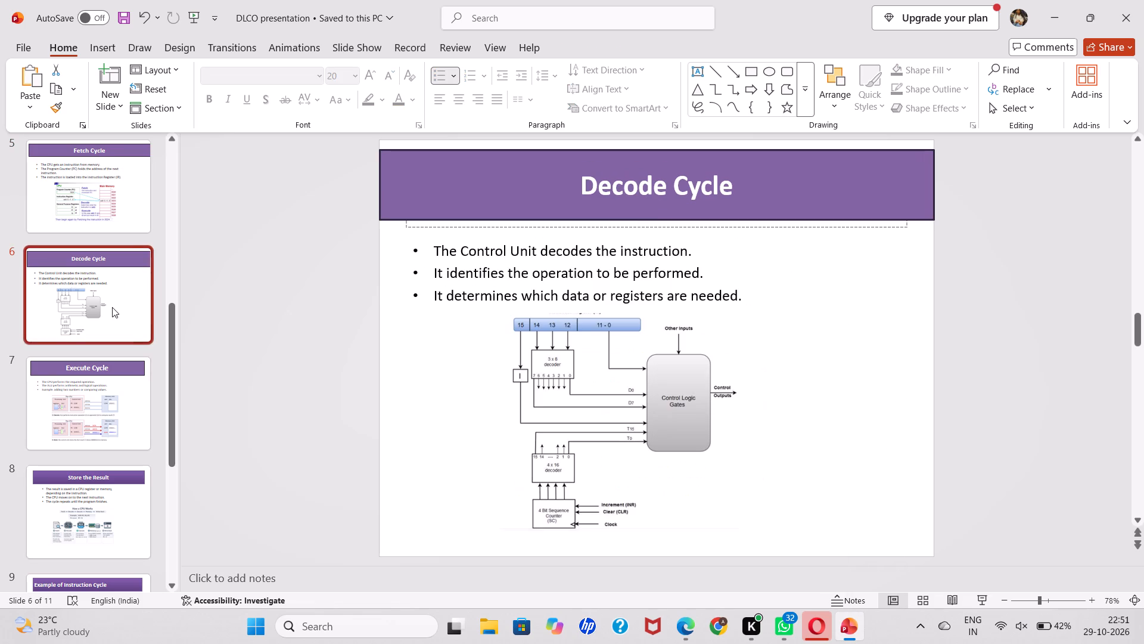
pyautogui.click(460, 277)
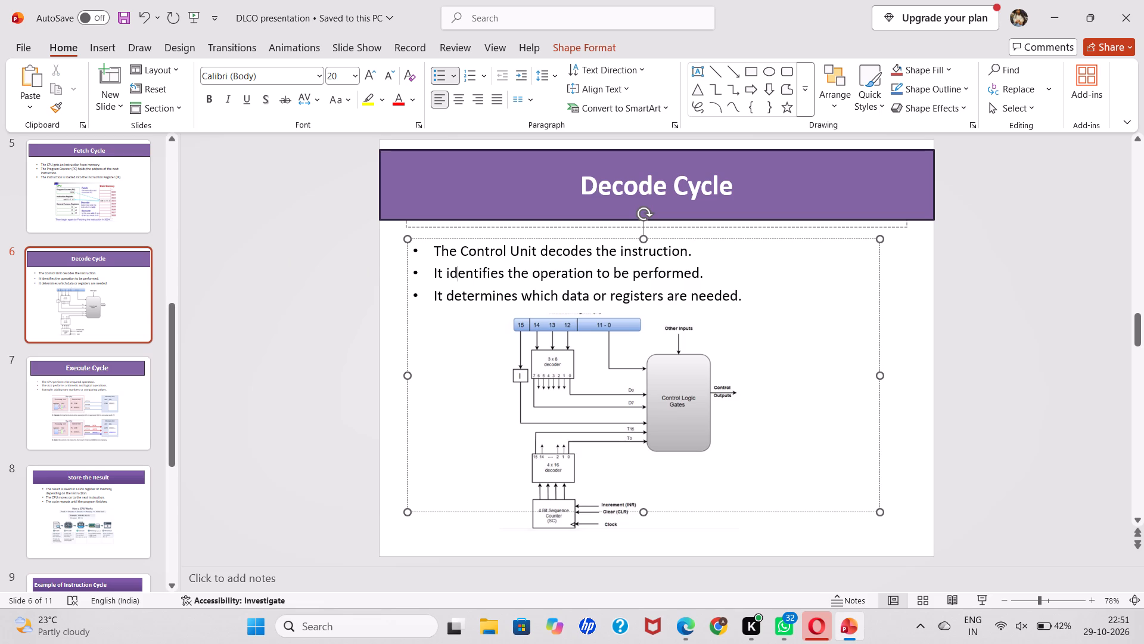
pyautogui.moveTo(433, 252); pyautogui.dragTo(542, 299)
pyautogui.hscroll(1, 511, 297)
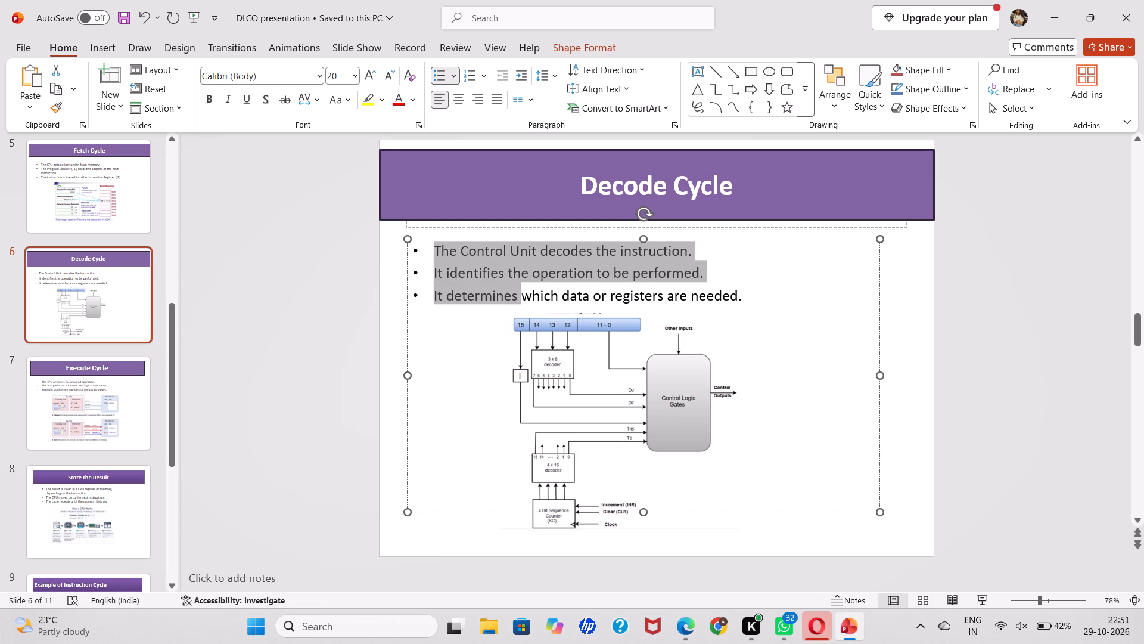
pyautogui.hscroll(1, 542, 299)
pyautogui.moveTo(542, 299); pyautogui.dragTo(735, 287)
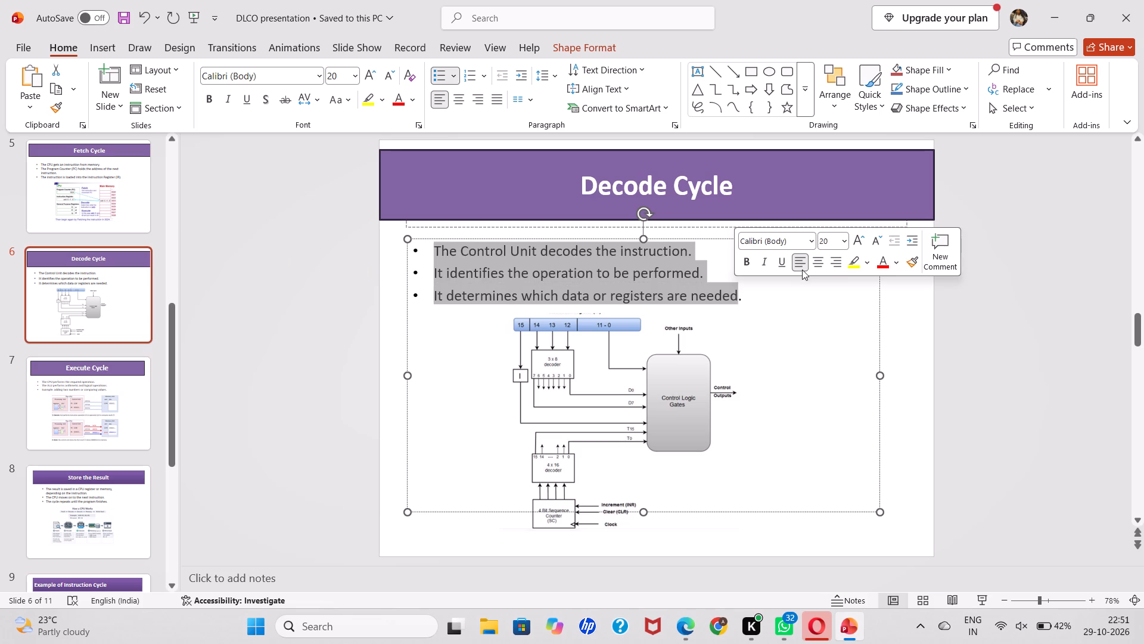
pyautogui.click(785, 366)
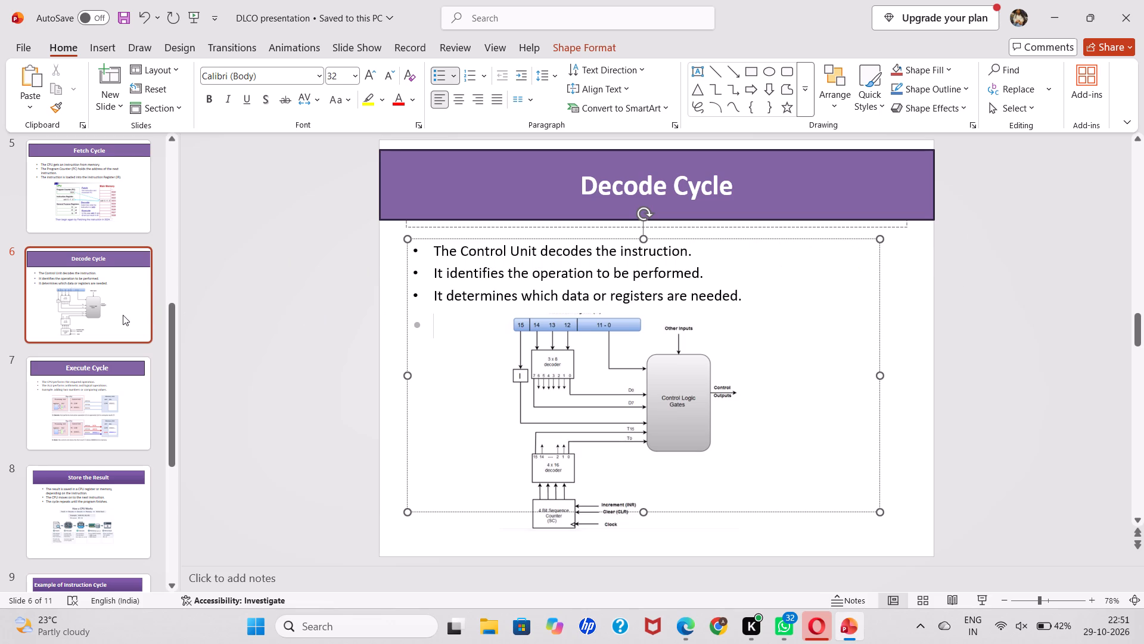
# Apply bullet formatting to the four-stage text, Fetch through Store the result, on slide 4, Main Stages of Instruction Cycle.
pyautogui.scroll(1, 123, 315)
pyautogui.click(105, 252)
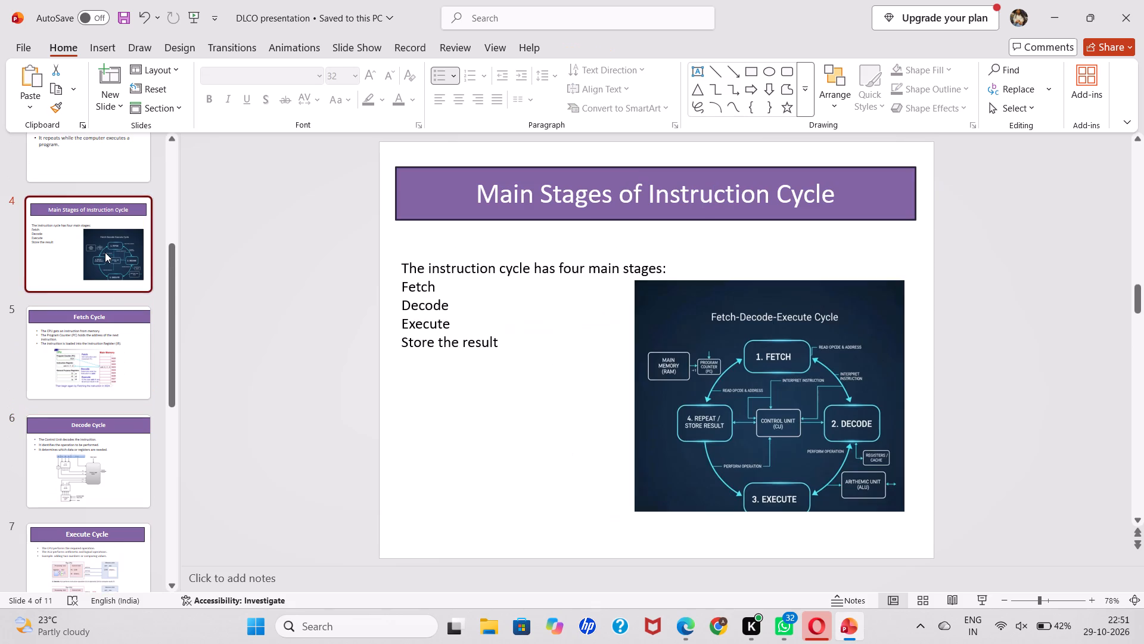
pyautogui.click(400, 269)
pyautogui.moveTo(400, 269); pyautogui.dragTo(483, 322)
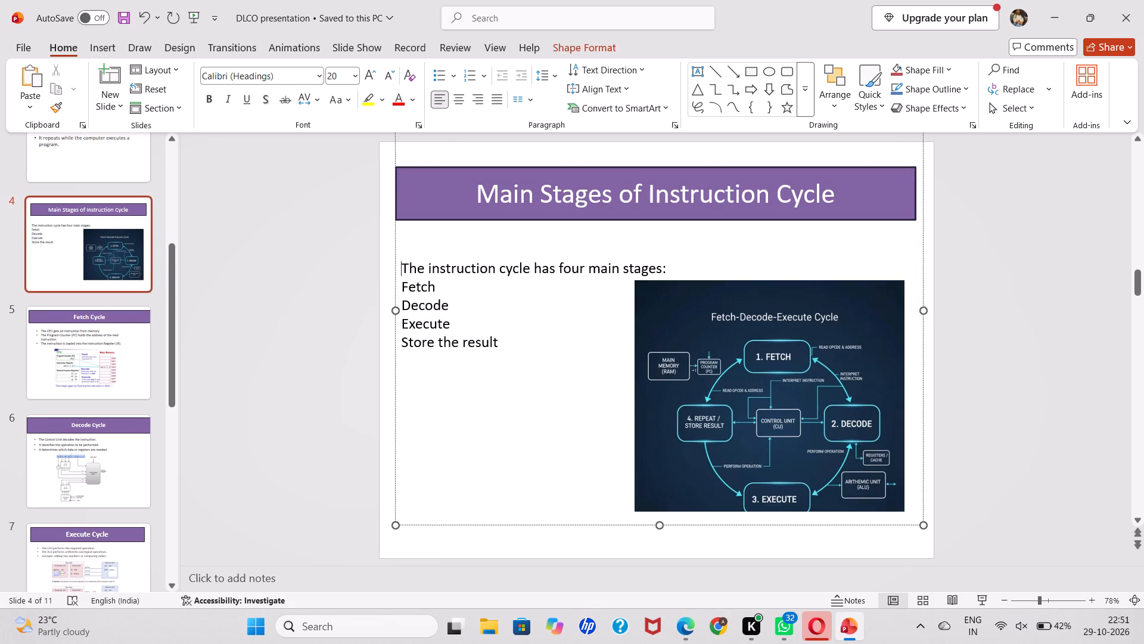
pyautogui.click(554, 294)
pyautogui.moveTo(402, 286); pyautogui.dragTo(503, 344)
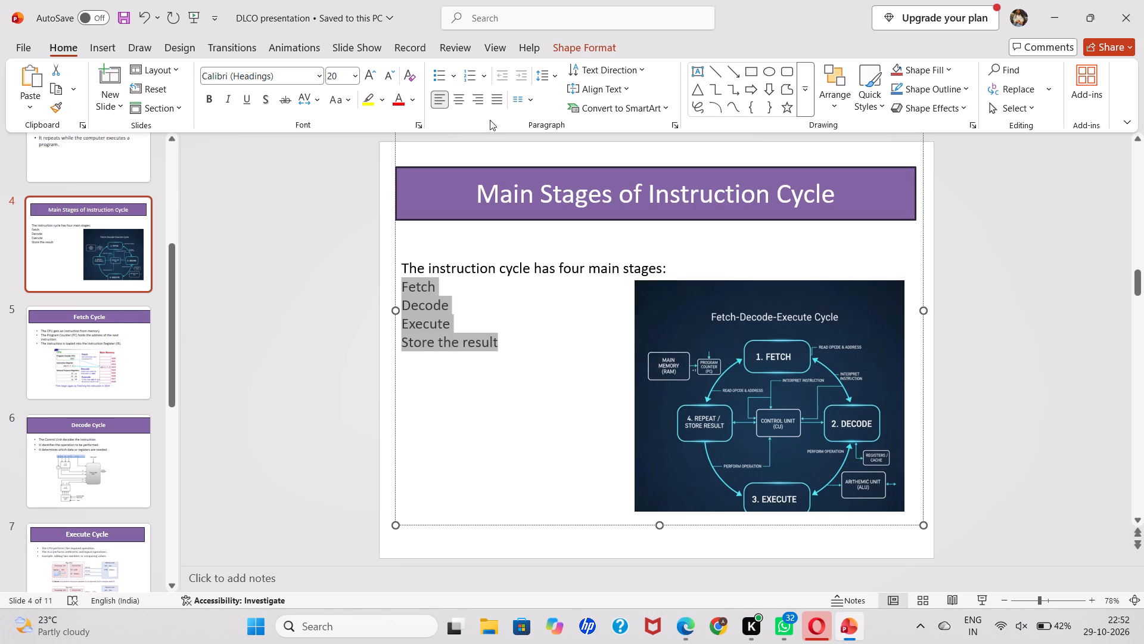
pyautogui.click(439, 79)
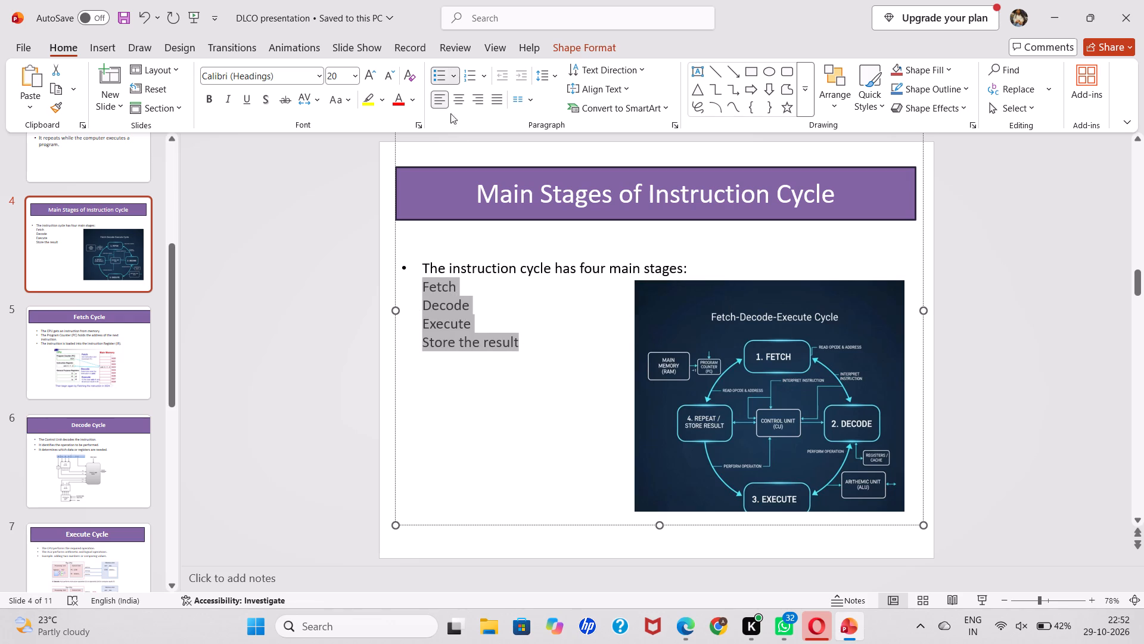
pyautogui.click(541, 407)
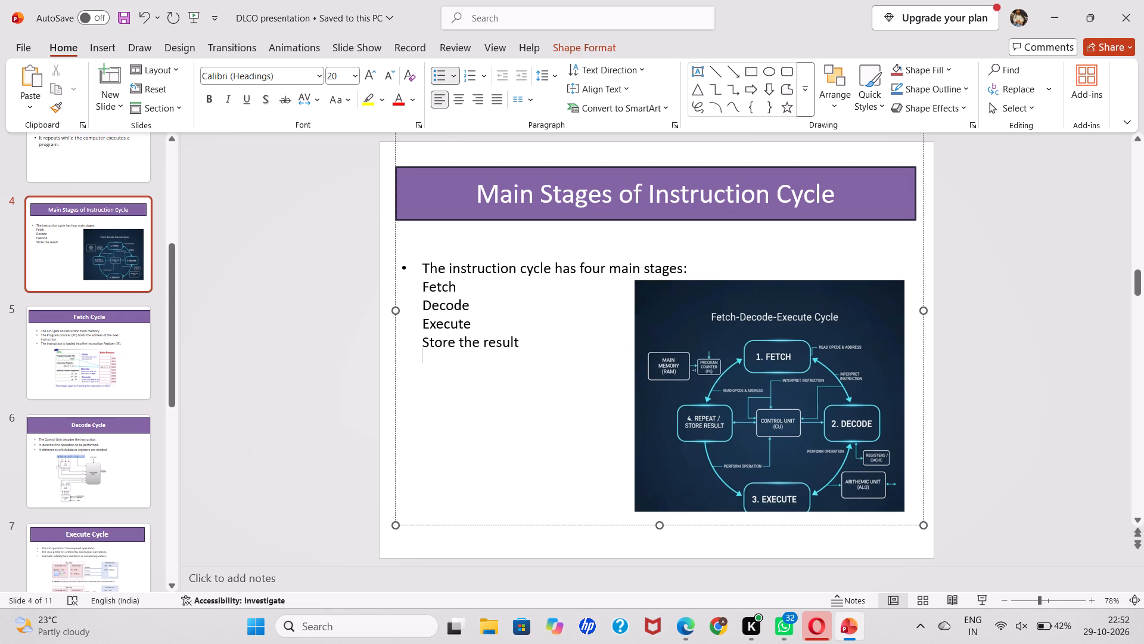
# Move the Fetch-Decode-Execute Cycle diagram on slide 4 left, closer to the stage list.
pyautogui.moveTo(686, 423); pyautogui.dragTo(639, 429)
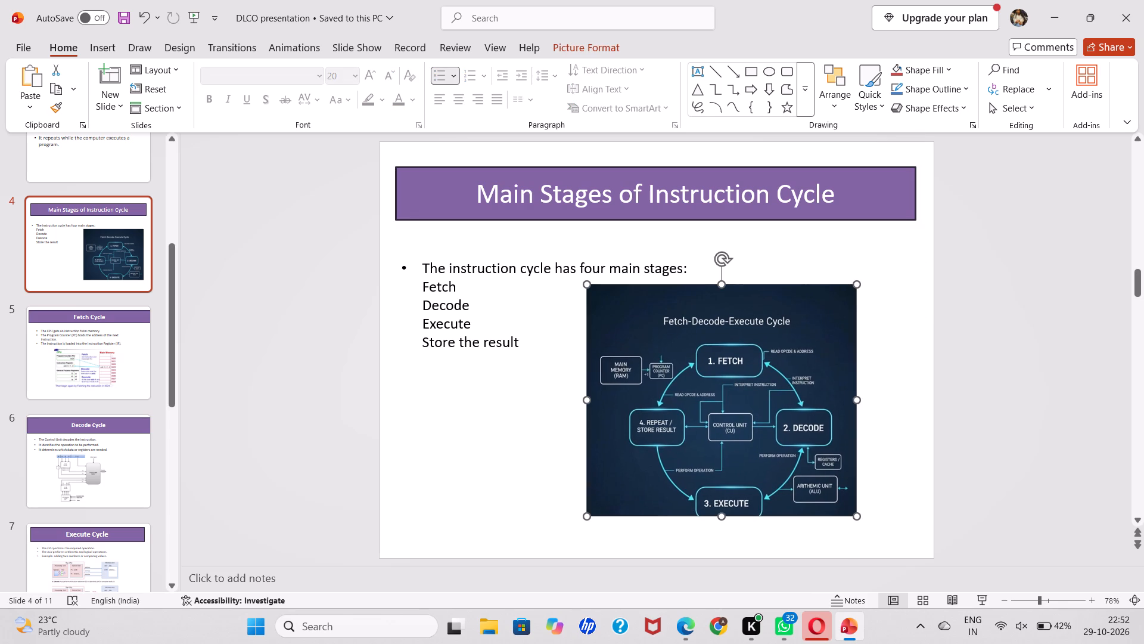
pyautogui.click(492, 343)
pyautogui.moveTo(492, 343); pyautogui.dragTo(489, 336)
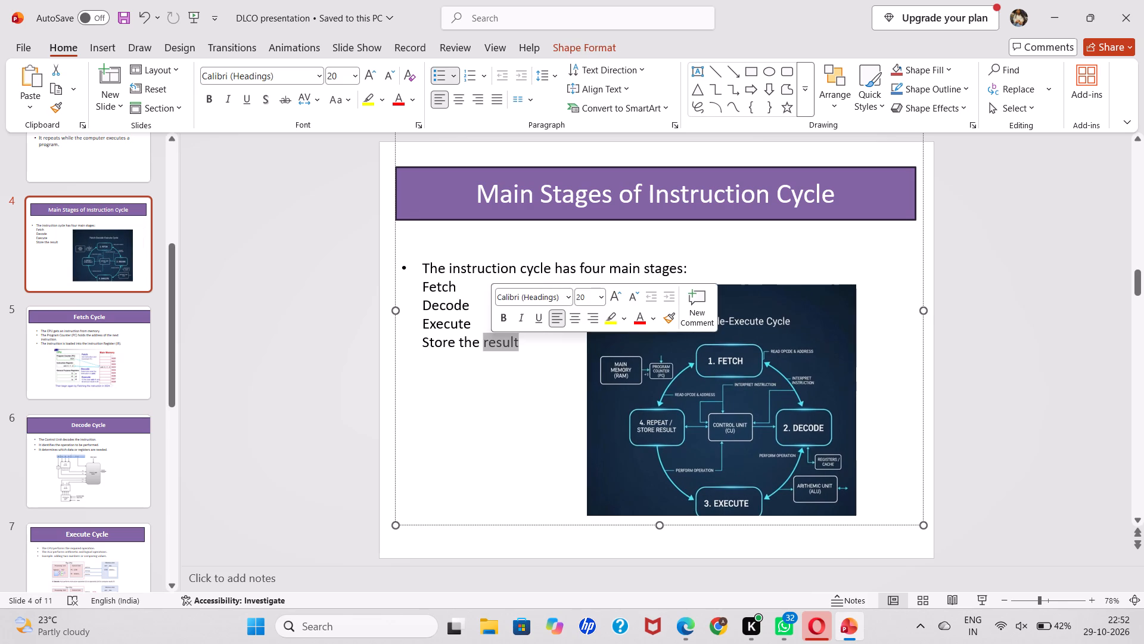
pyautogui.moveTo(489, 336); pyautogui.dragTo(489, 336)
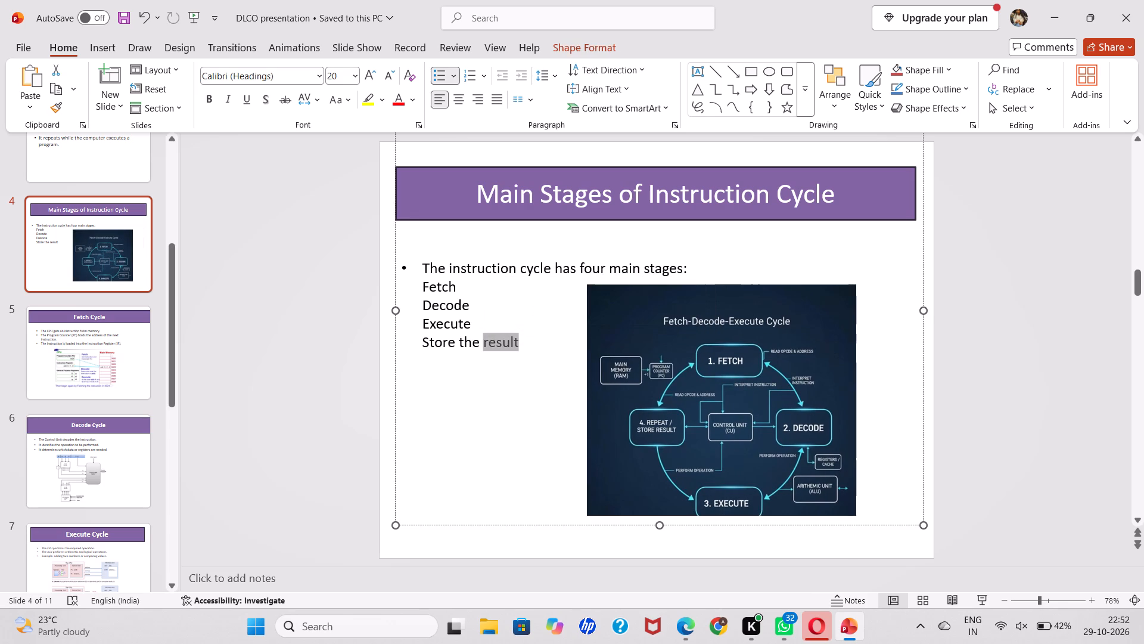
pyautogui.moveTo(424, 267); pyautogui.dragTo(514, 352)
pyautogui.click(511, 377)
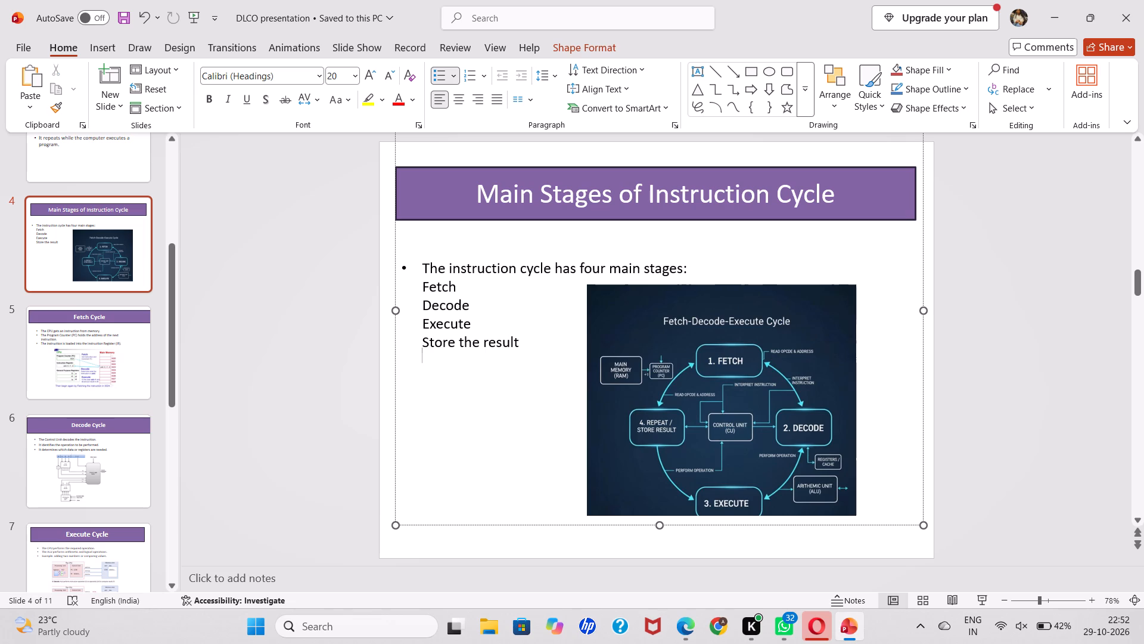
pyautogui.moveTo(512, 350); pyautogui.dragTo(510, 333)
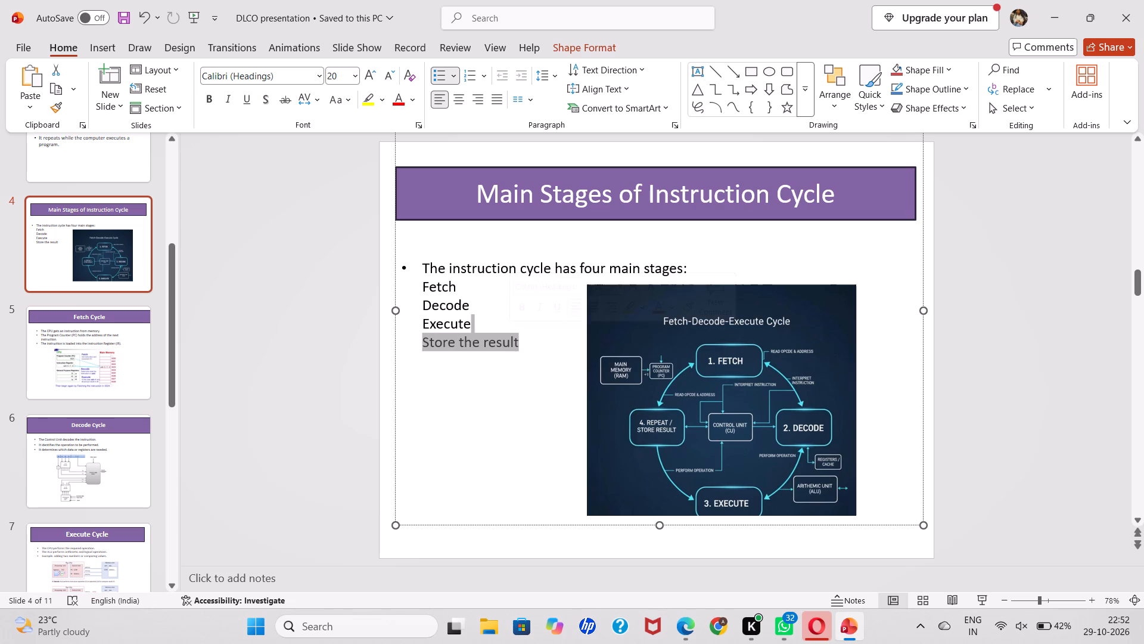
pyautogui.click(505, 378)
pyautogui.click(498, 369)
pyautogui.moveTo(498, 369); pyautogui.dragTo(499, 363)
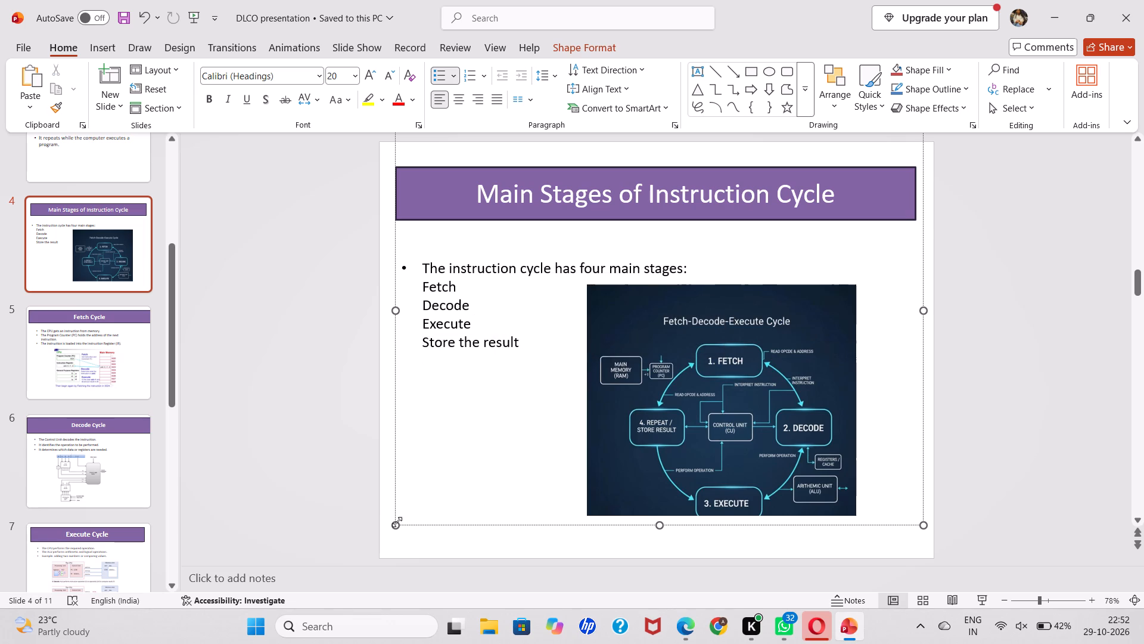
# Resize the stage list text box on slide 4 from its lower-left corner, extending it to the slide's left edge and raising its bottom edge.
pyautogui.moveTo(397, 522); pyautogui.dragTo(382, 494)
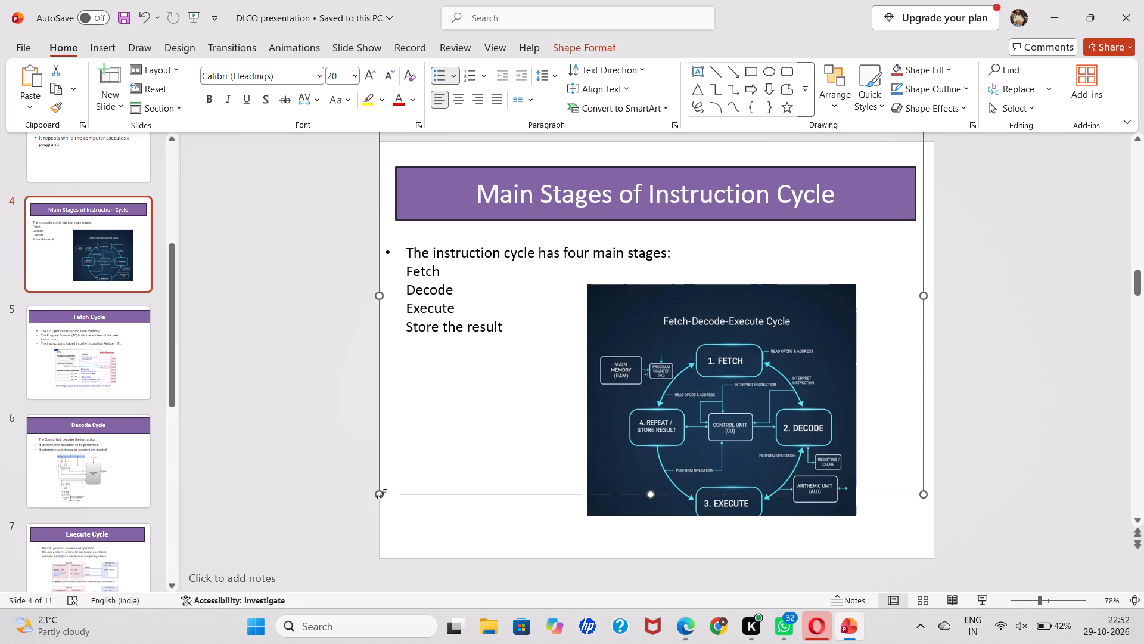
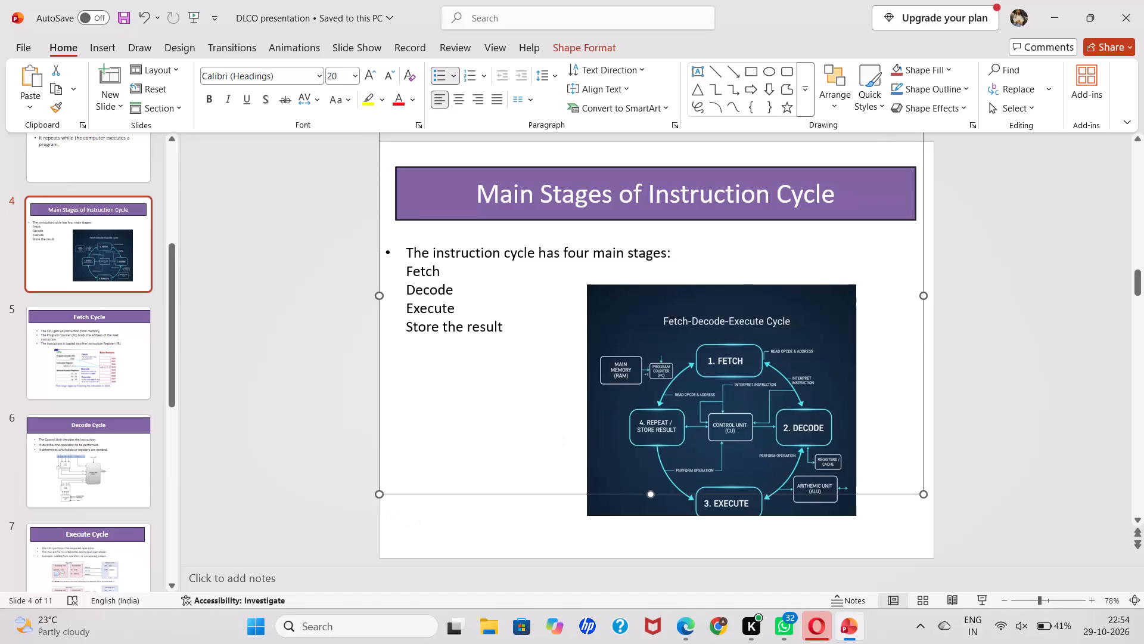
# Reposition the Fetch-Decode-Execute Cycle diagram on slide 4 slightly right and up, beneath the first bullet line.
pyautogui.click(646, 431)
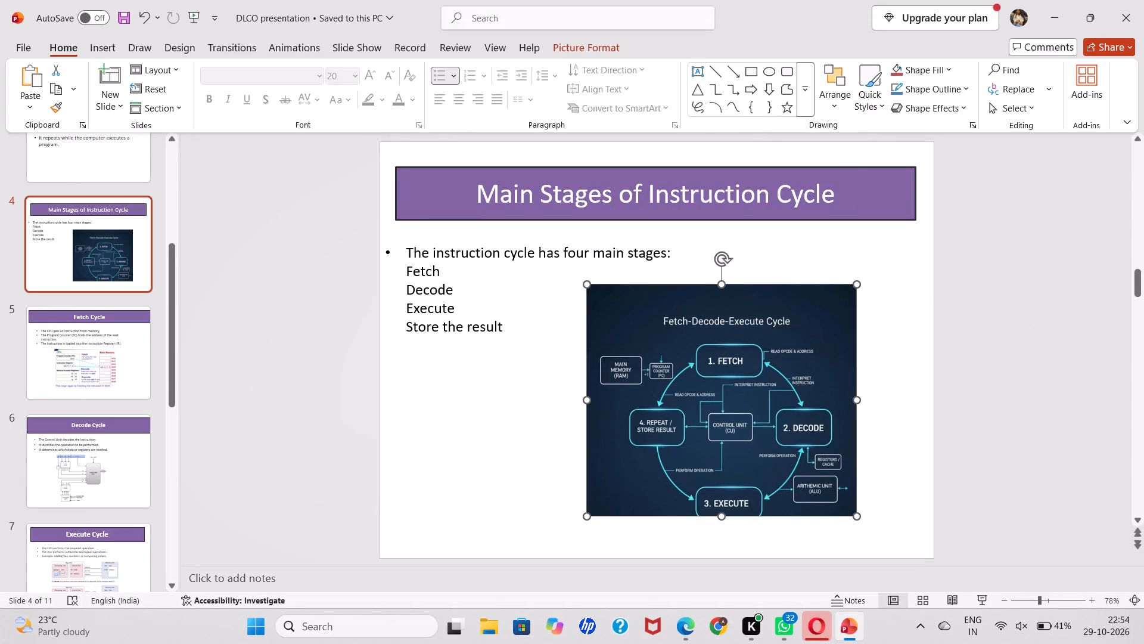
pyautogui.moveTo(646, 431); pyautogui.dragTo(629, 417)
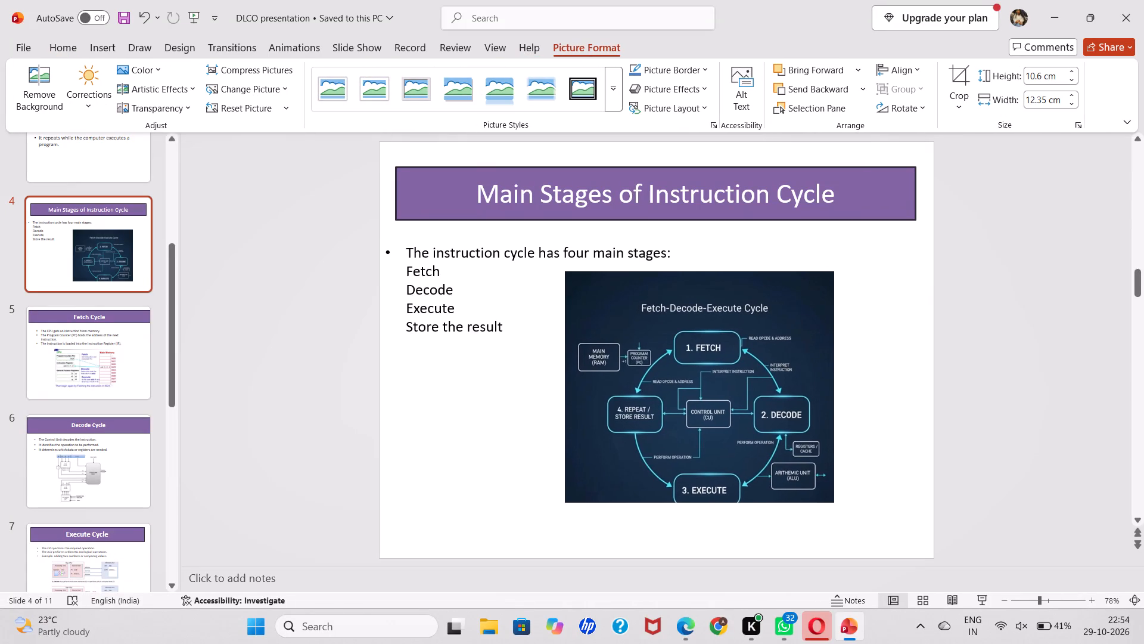
pyautogui.moveTo(629, 417); pyautogui.dragTo(678, 419)
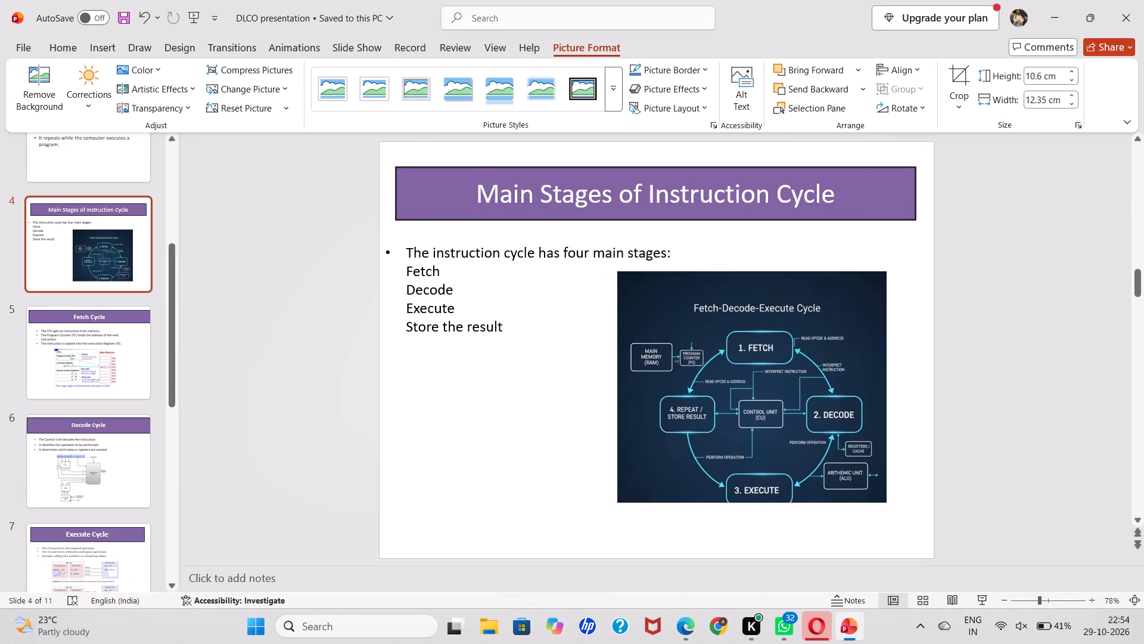
pyautogui.moveTo(678, 419); pyautogui.dragTo(694, 420)
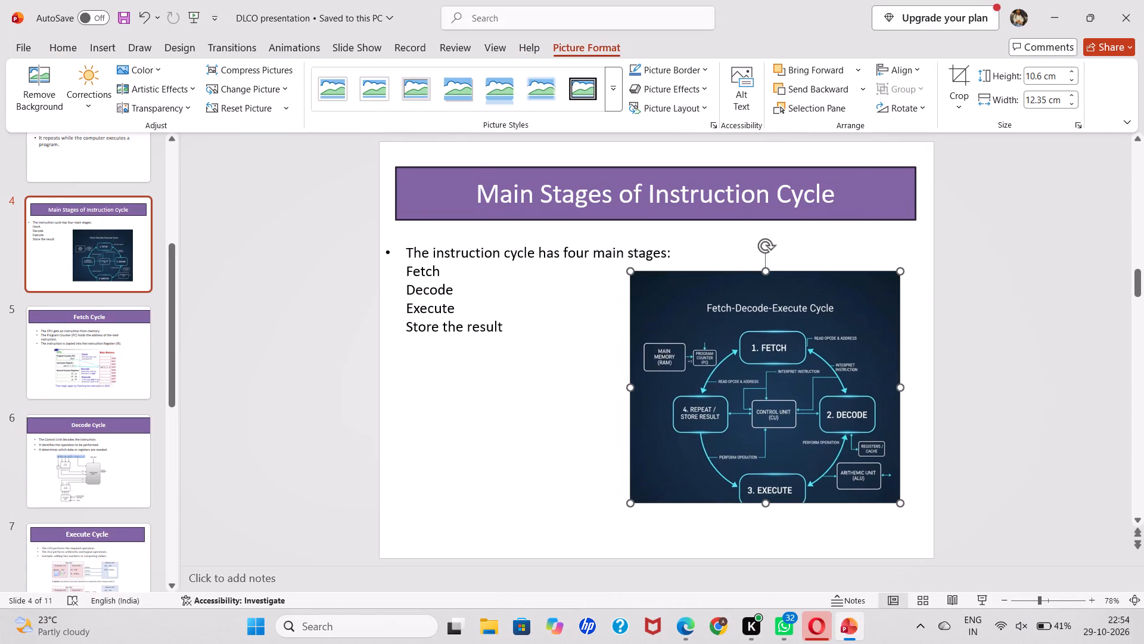
pyautogui.moveTo(678, 437); pyautogui.dragTo(659, 438)
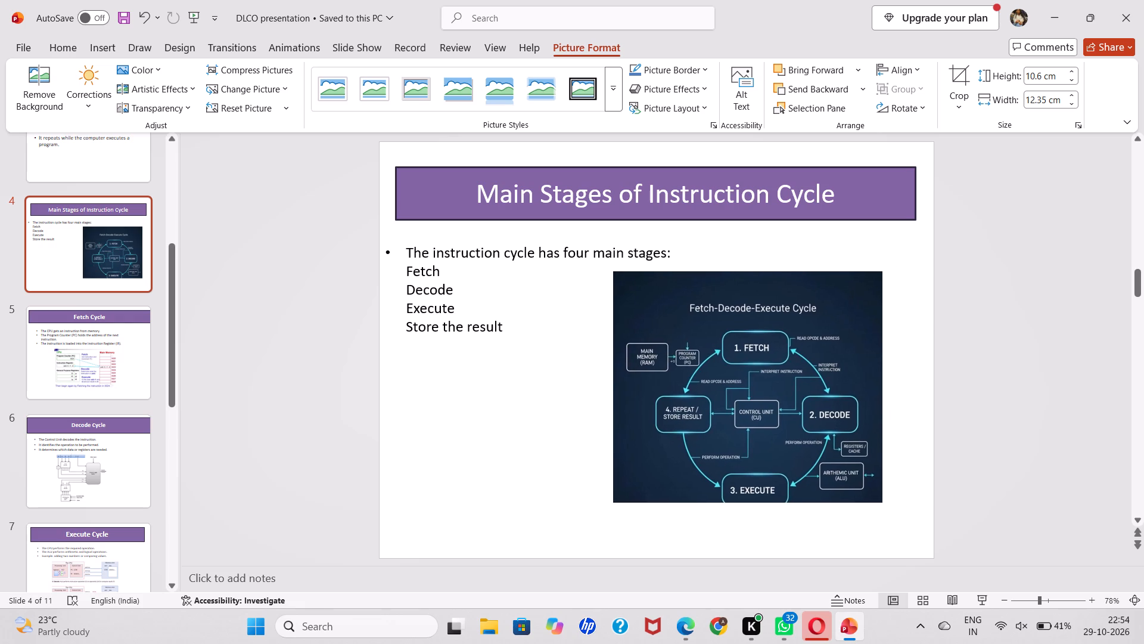
pyautogui.moveTo(659, 438); pyautogui.dragTo(660, 441)
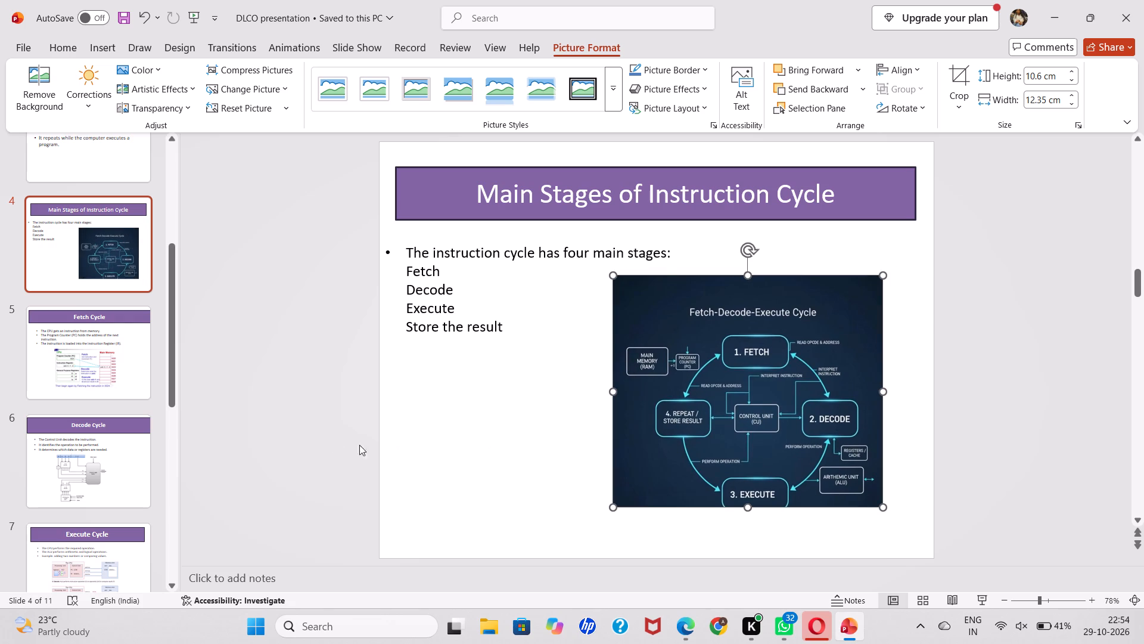
# Look over slides 5 and 6 and play the slide show from slide 1 to its end, reviewing every slide's layout and text.
pyautogui.click(120, 380)
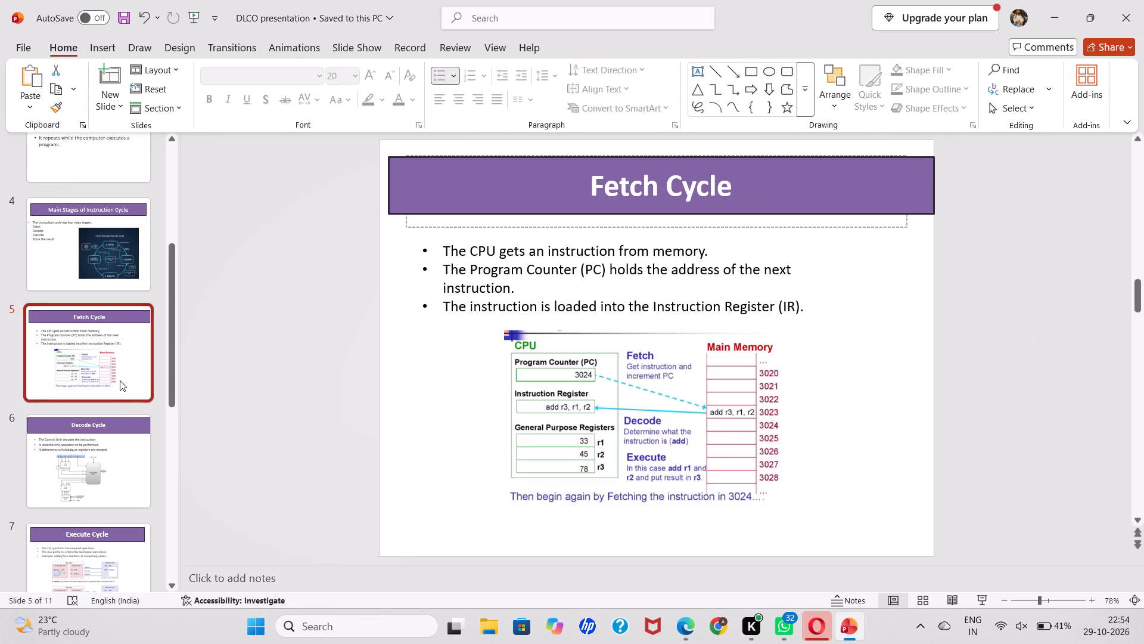
pyautogui.click(114, 457)
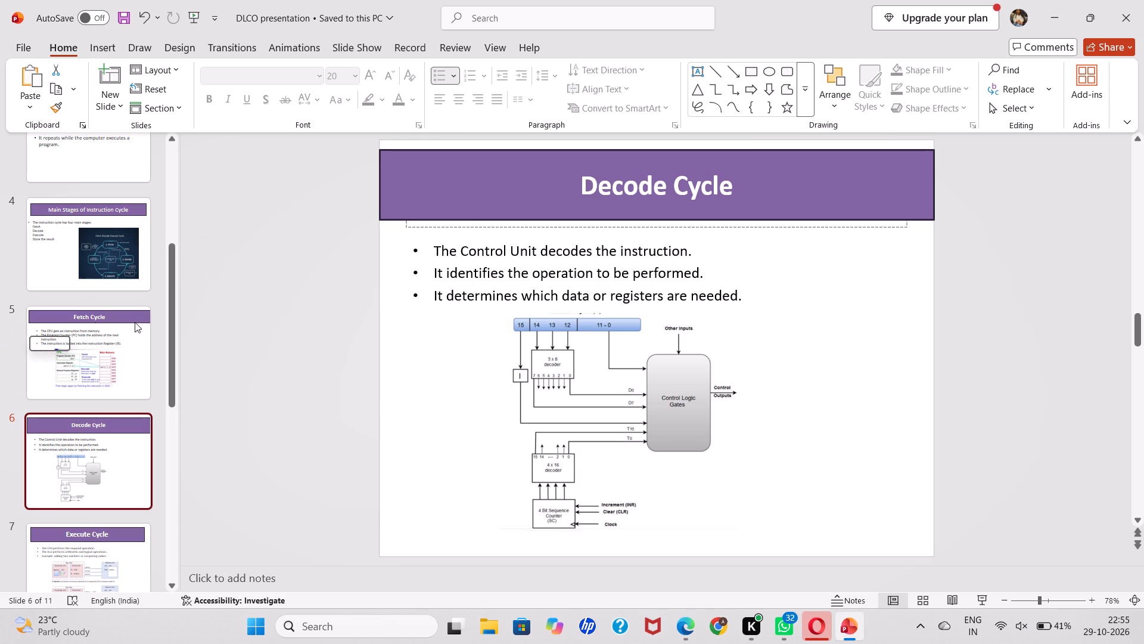
pyautogui.scroll(4, 113, 231)
pyautogui.click(110, 209)
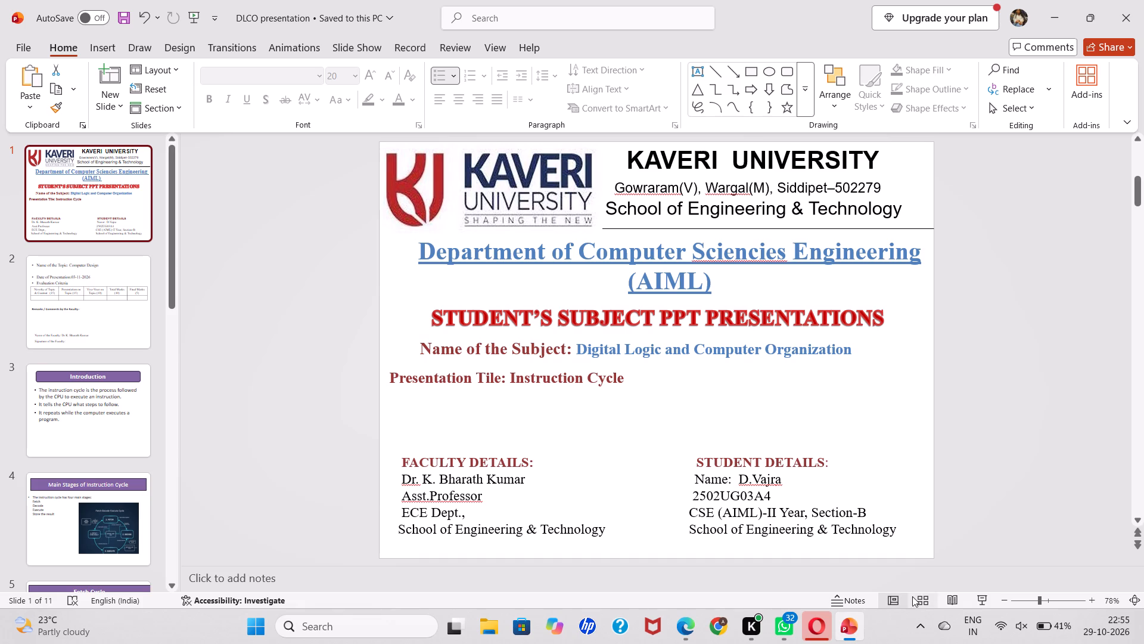
pyautogui.click(981, 599)
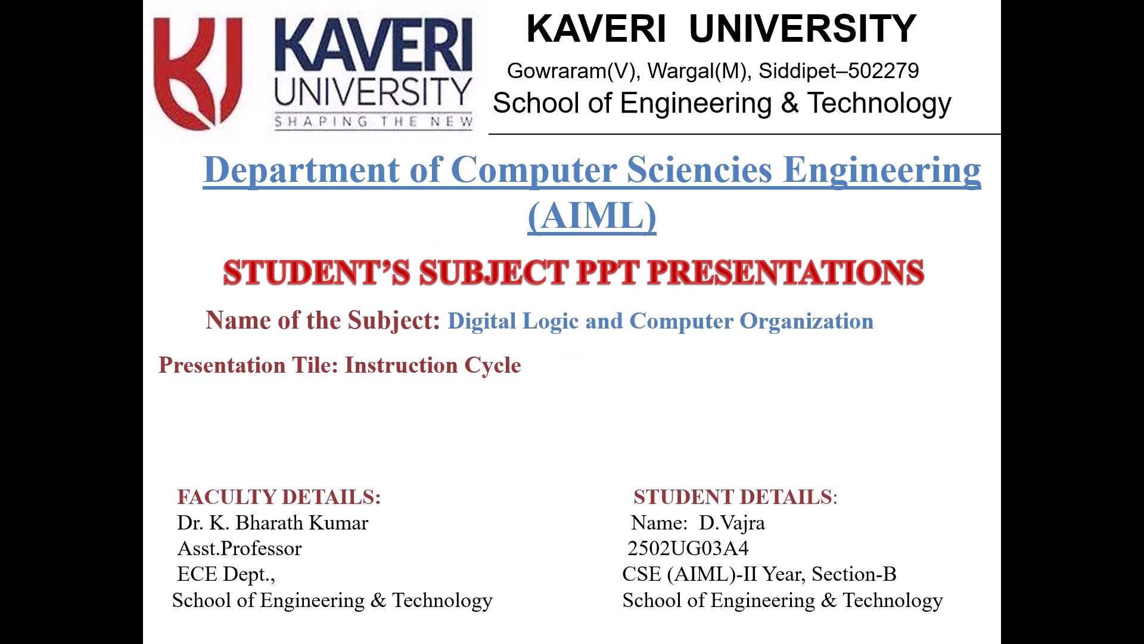
pyautogui.click(981, 599)
pyautogui.press('Left')
pyautogui.press('Right')
pyautogui.press('Right')
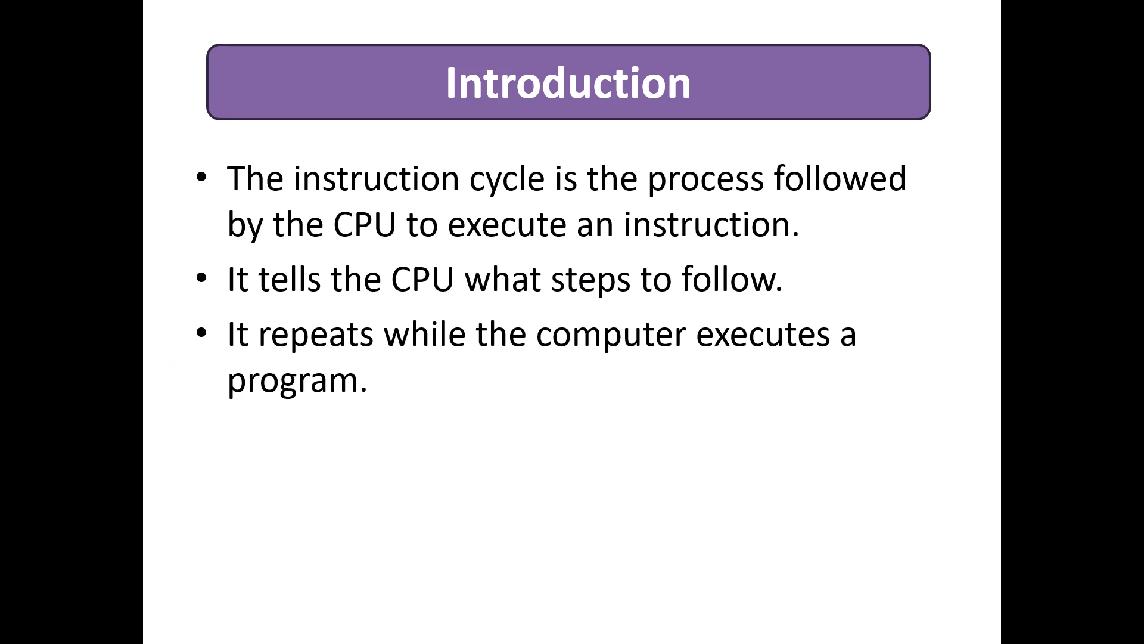
pyautogui.press('Right')
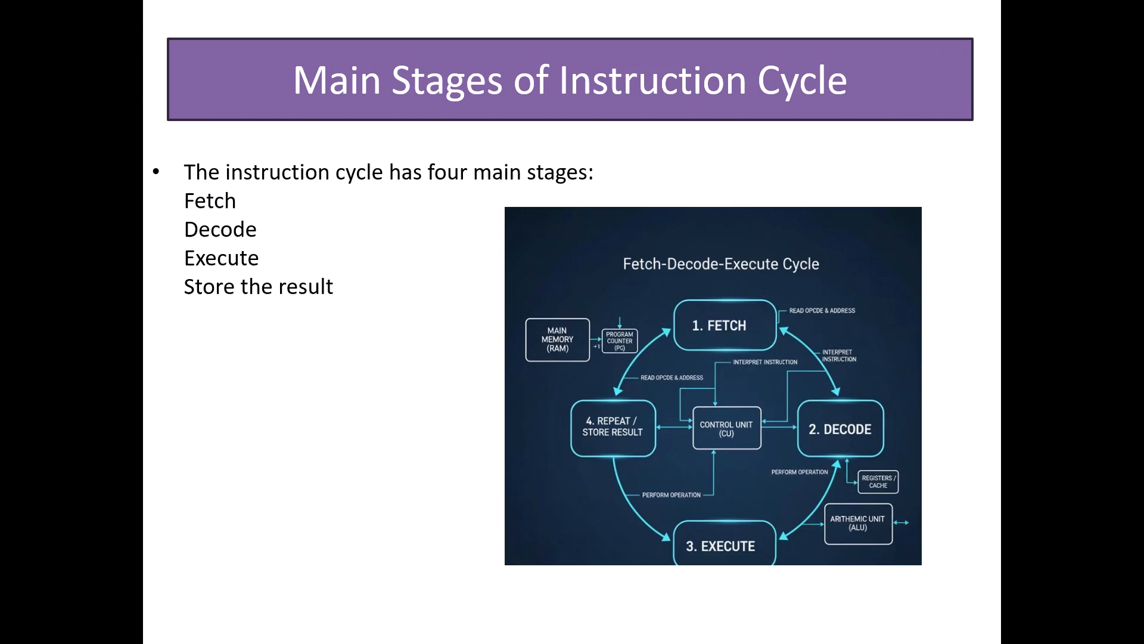
pyautogui.press('Right')
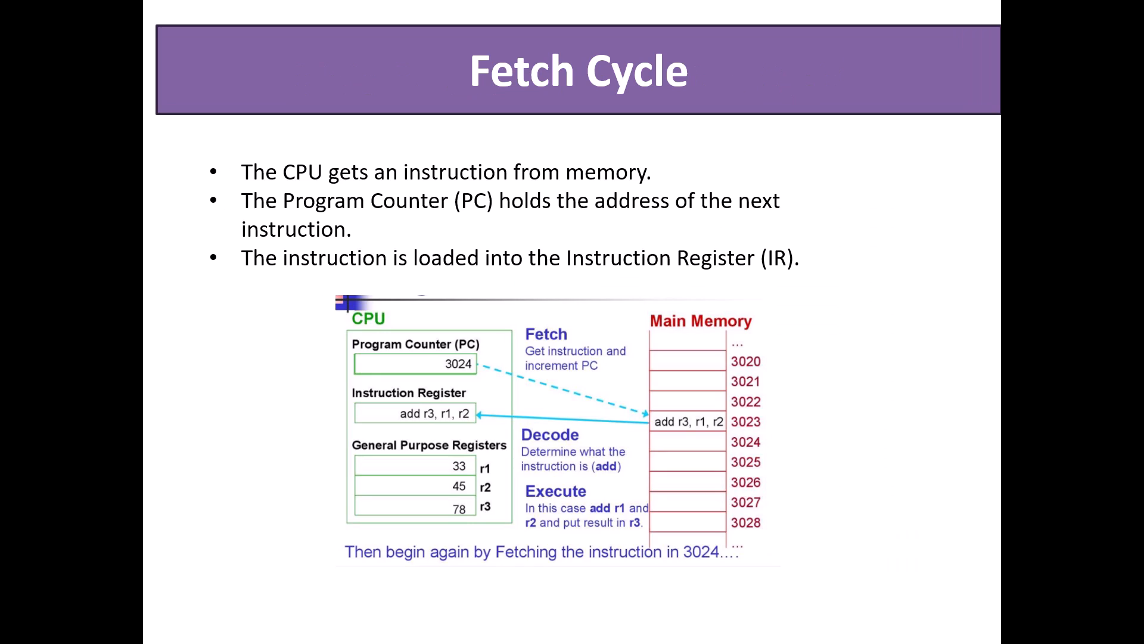
pyautogui.press('Right')
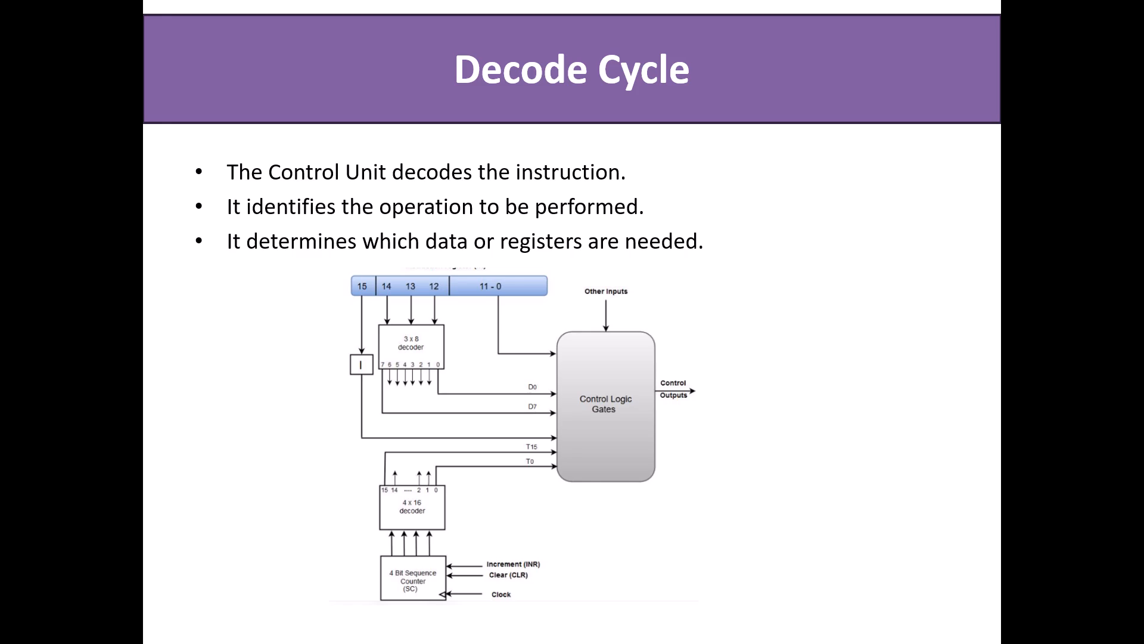
pyautogui.press('Right')
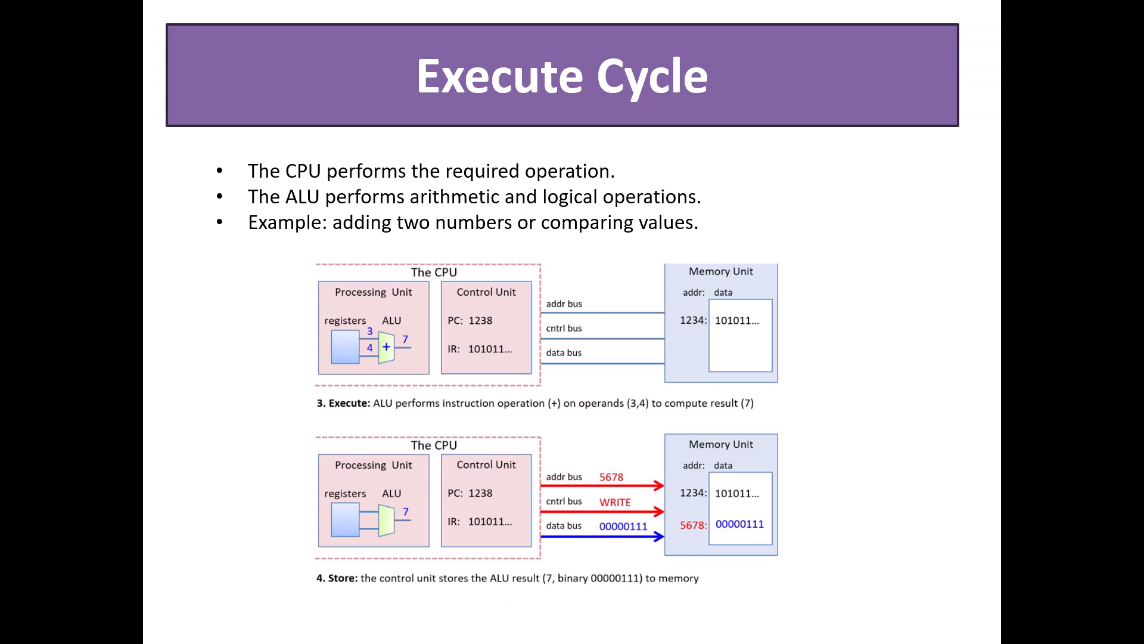
pyautogui.press('Right')
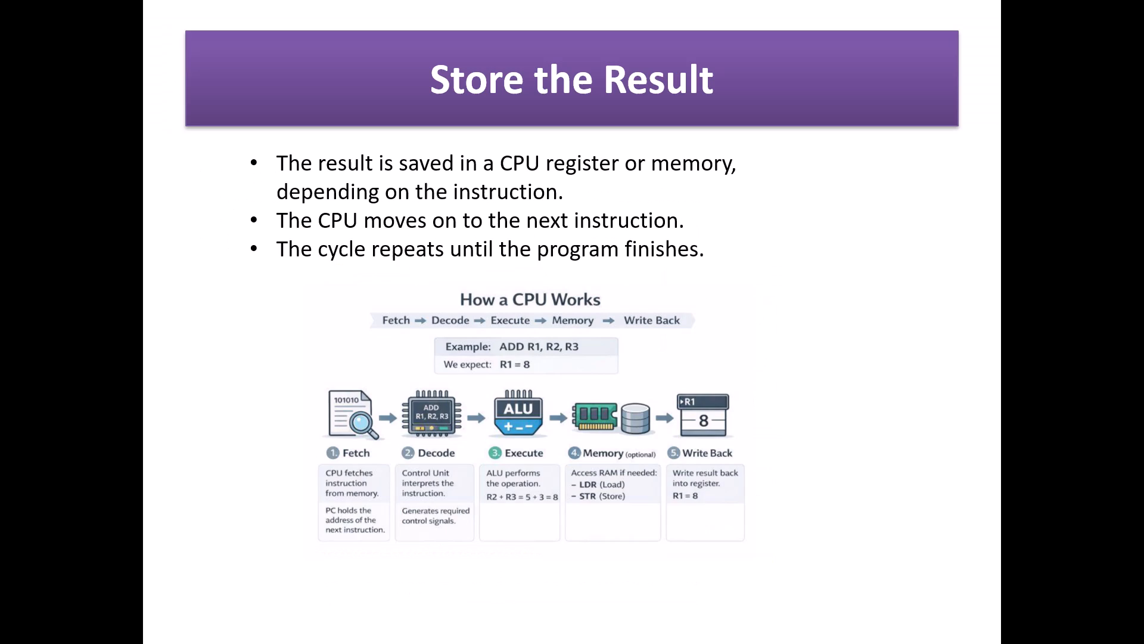
pyautogui.press('Right')
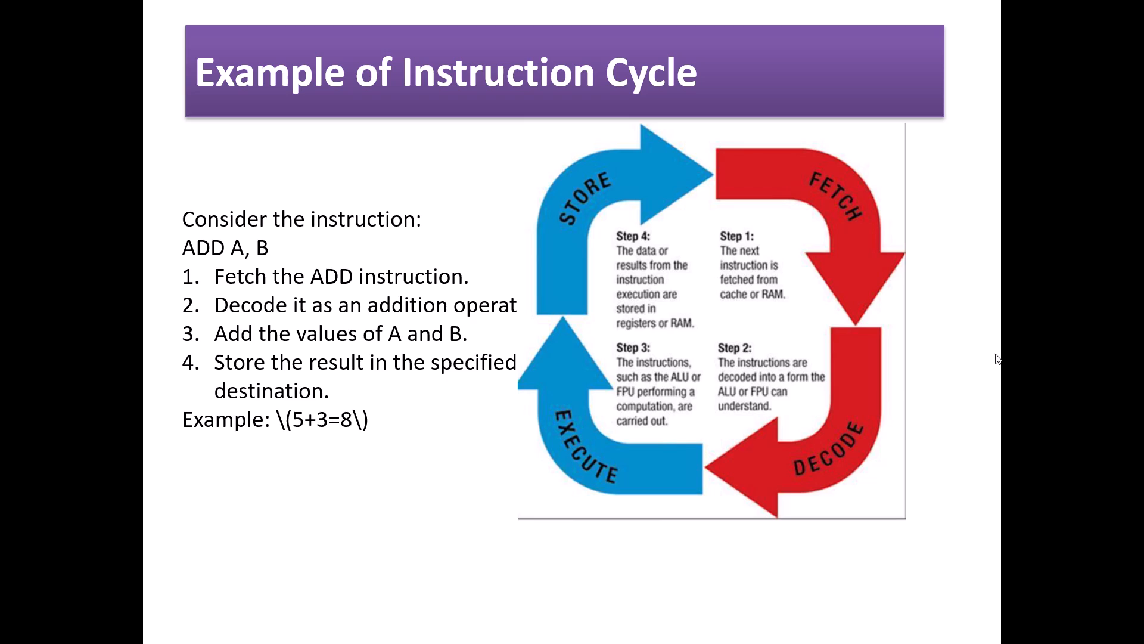
pyautogui.click(969, 430)
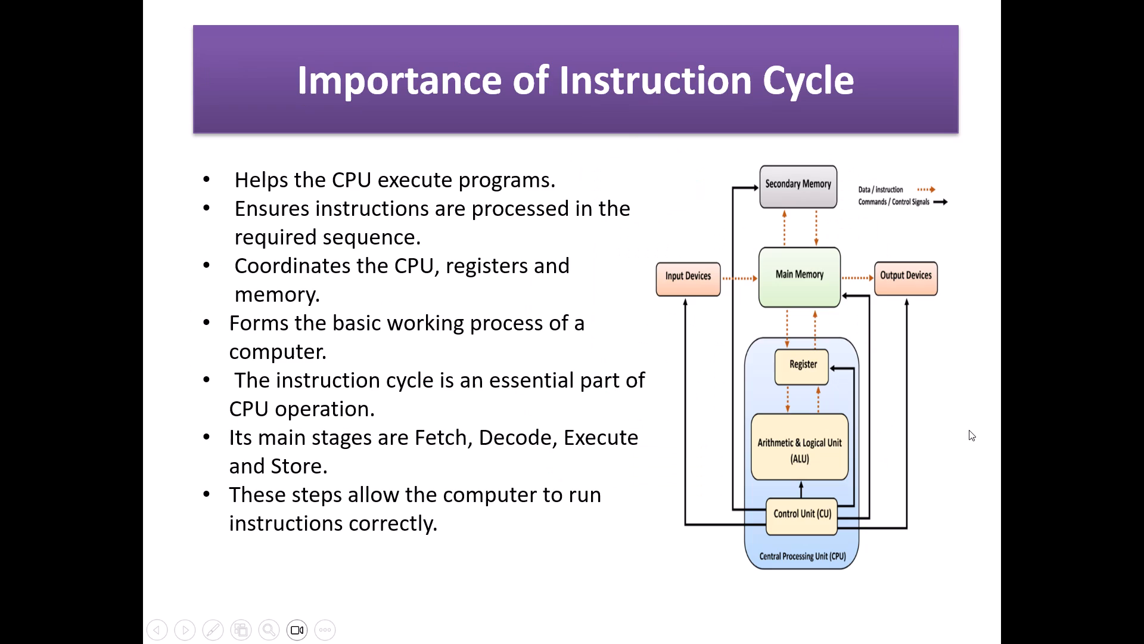
pyautogui.click(841, 405)
pyautogui.click(939, 496)
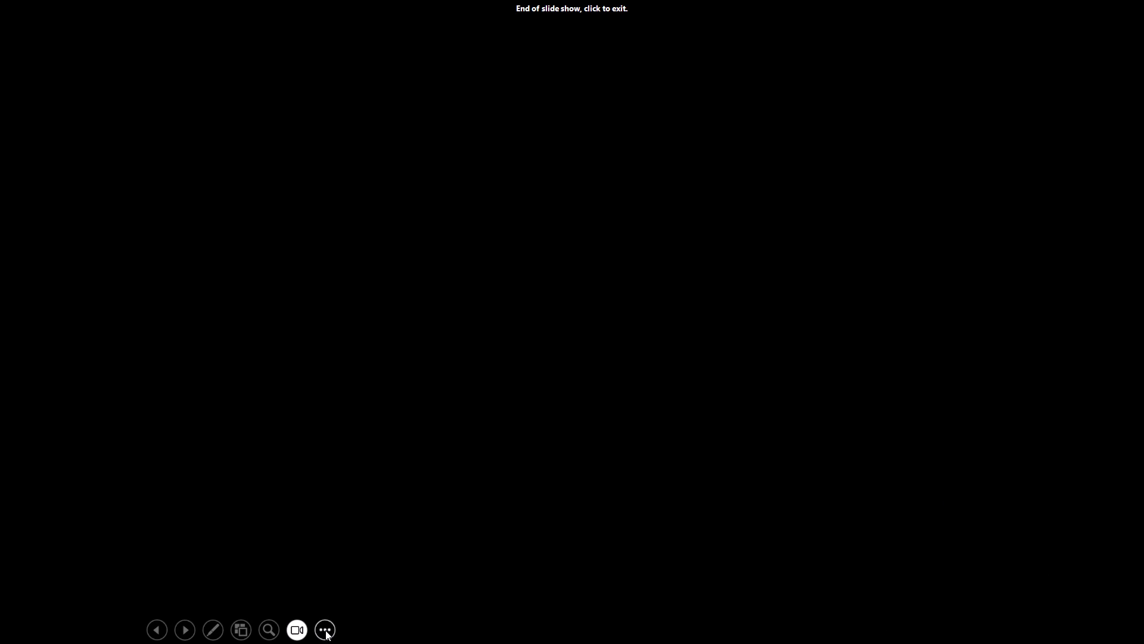
pyautogui.click(306, 630)
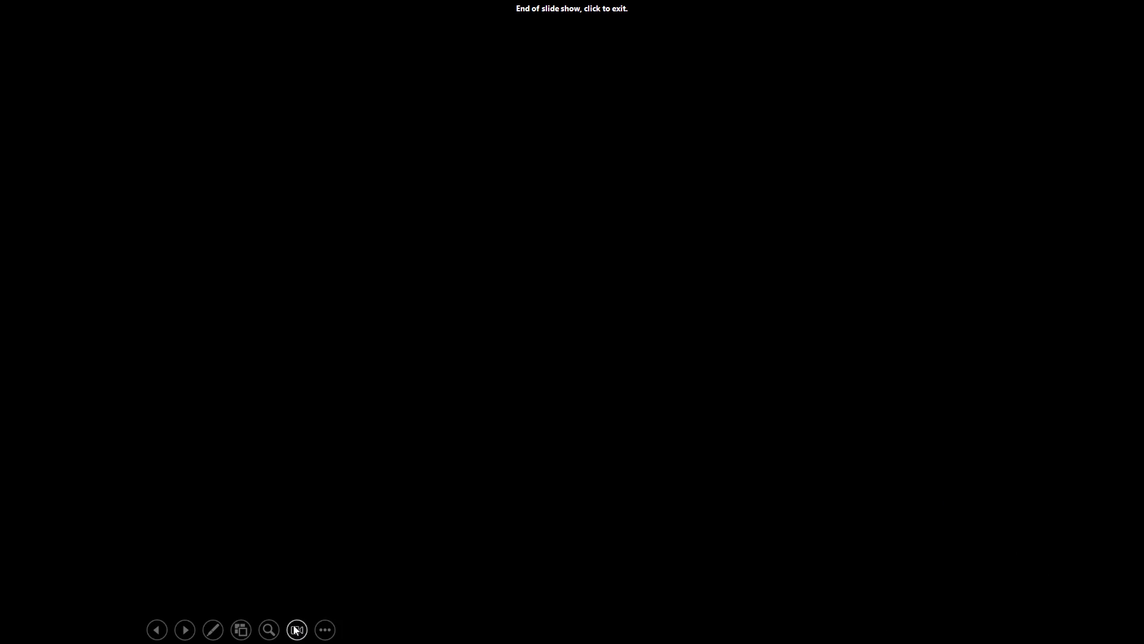
pyautogui.click(293, 625)
pyautogui.press('Escape')
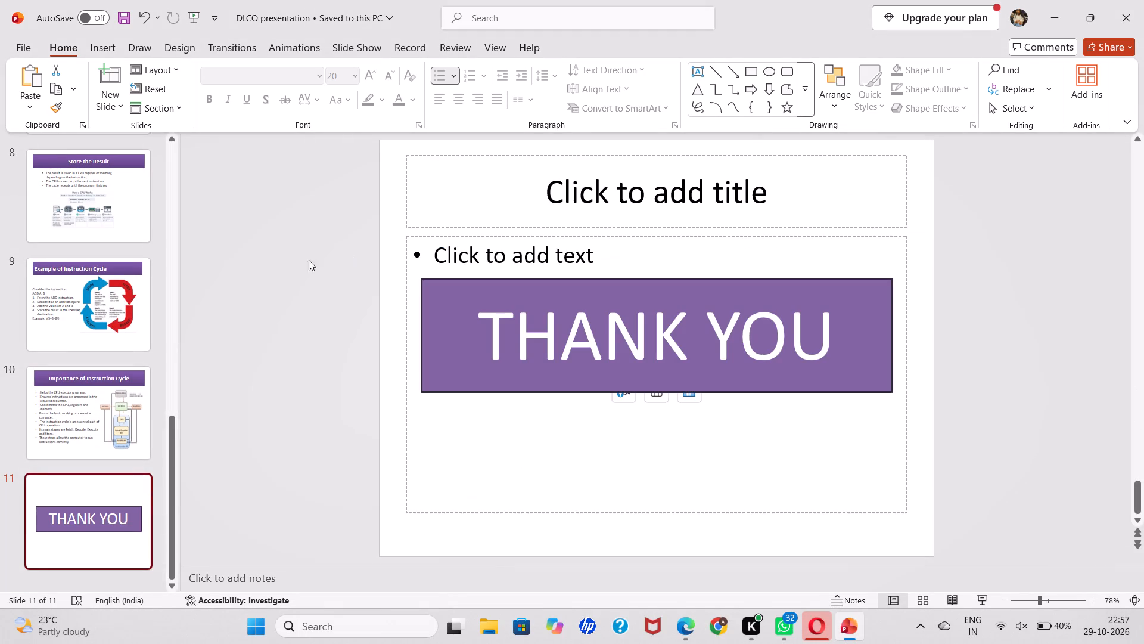
# Remove both backslashes from the example line on slide 9, Example of Instruction Cycle, so it reads Example: (5+3=8).
pyautogui.click(297, 263)
pyautogui.click(109, 309)
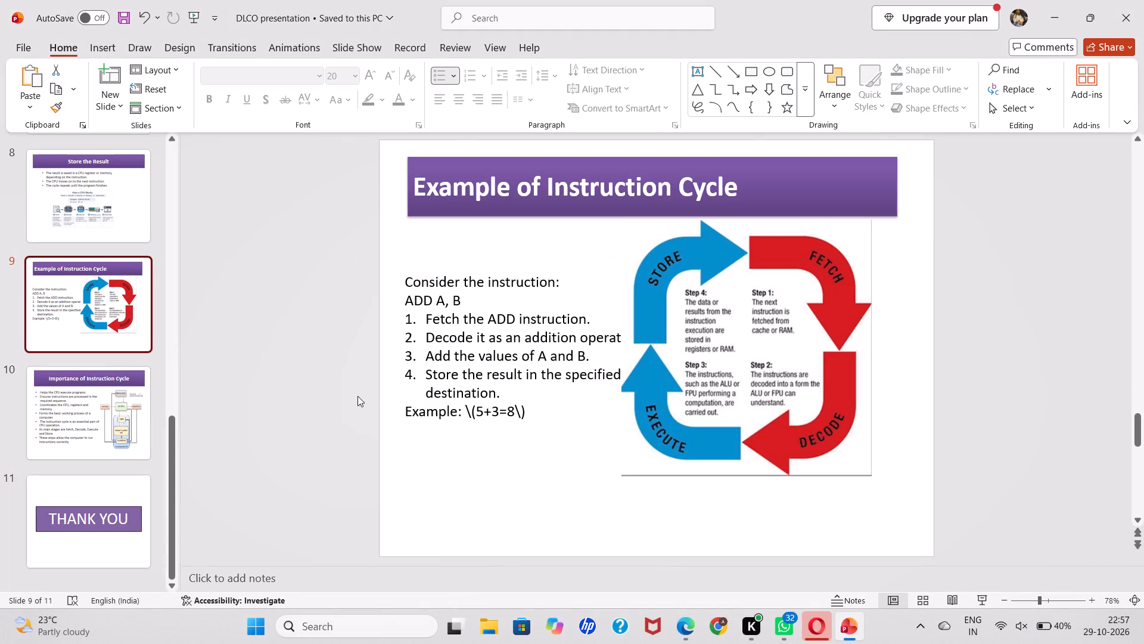
pyautogui.click(517, 409)
pyautogui.press('Right')
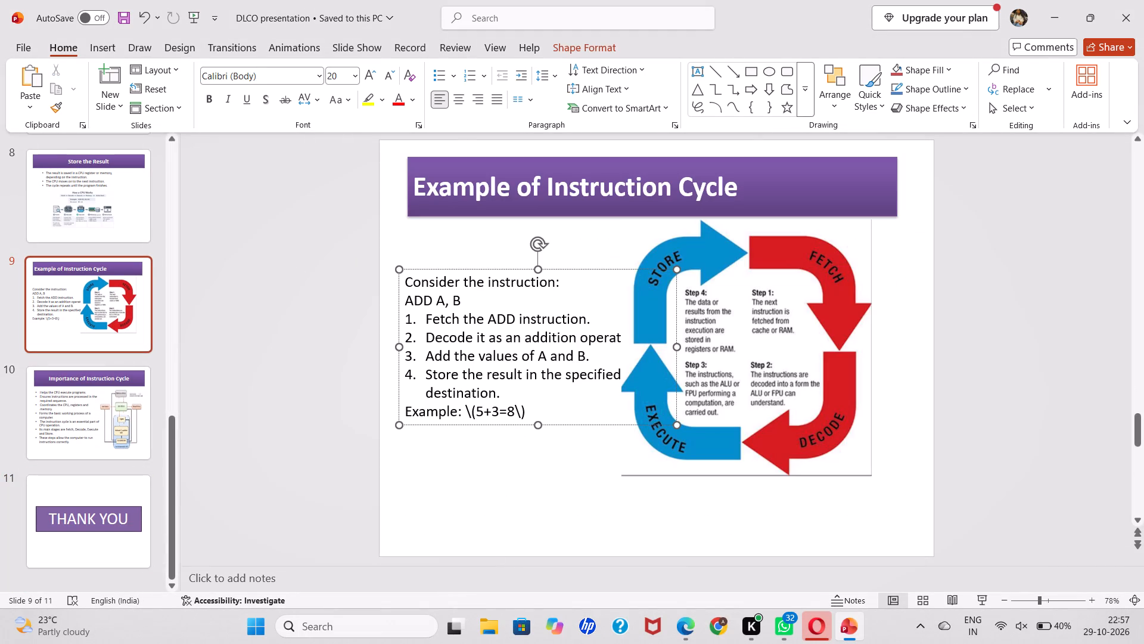
pyautogui.press('BackSpace')
pyautogui.press('Left')
pyautogui.press('Left')
pyautogui.press('Left')
pyautogui.press('Left')
pyautogui.press('Left')
pyautogui.press('Left')
pyautogui.press('BackSpace')
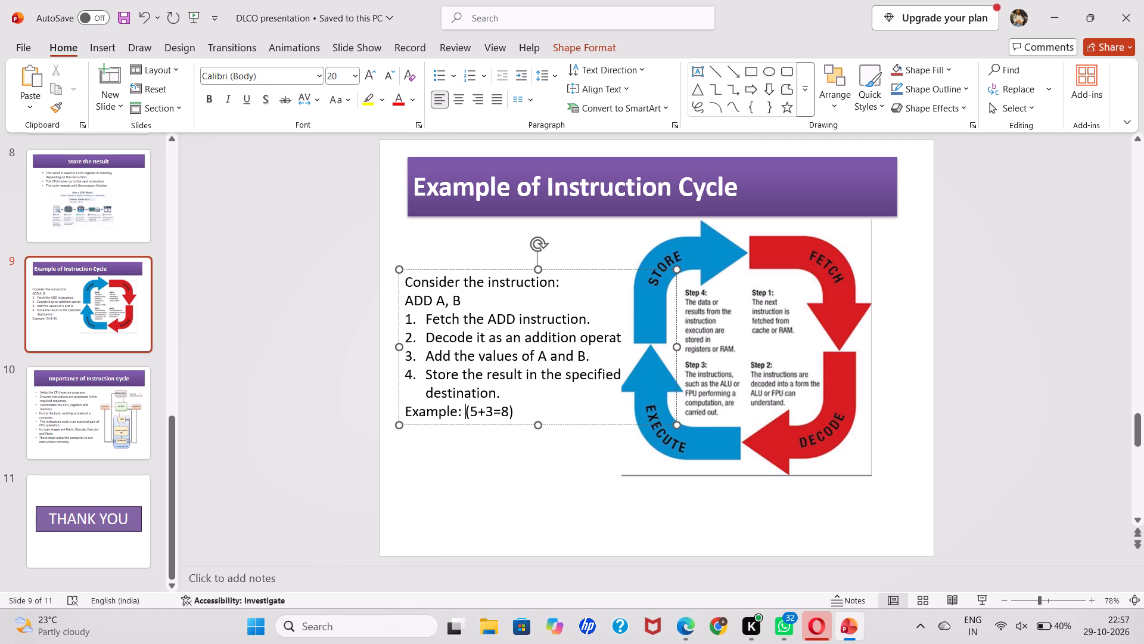
# Indent the Presentation Tile line on slide 1 with eight spaces to align it with the Name of the Subject line.
pyautogui.scroll(2, 204, 255)
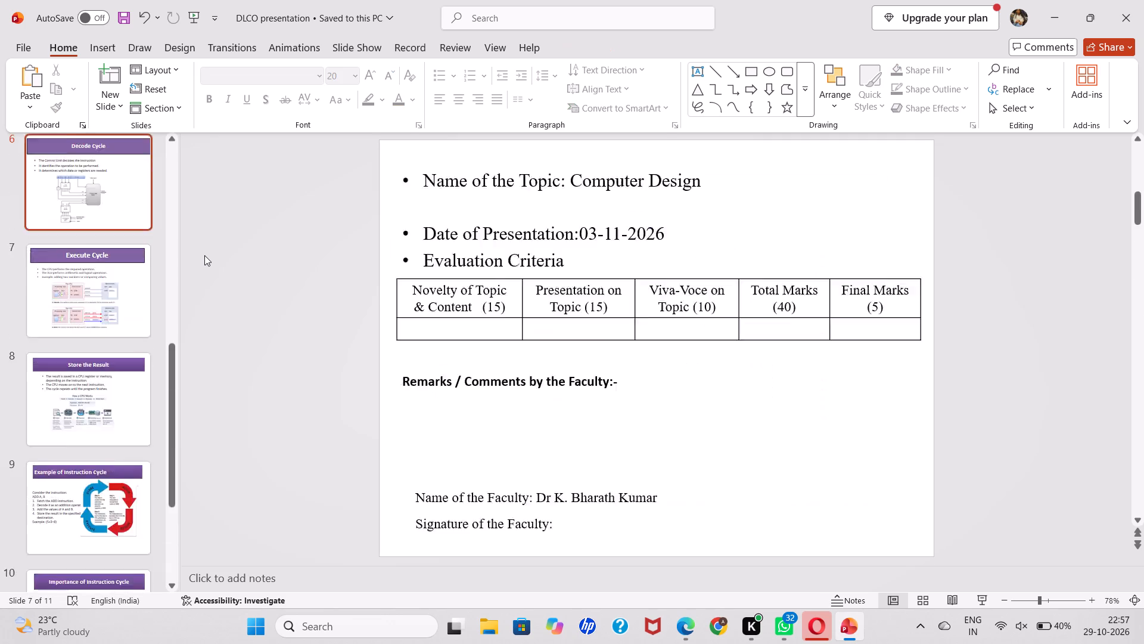
pyautogui.scroll(3, 204, 255)
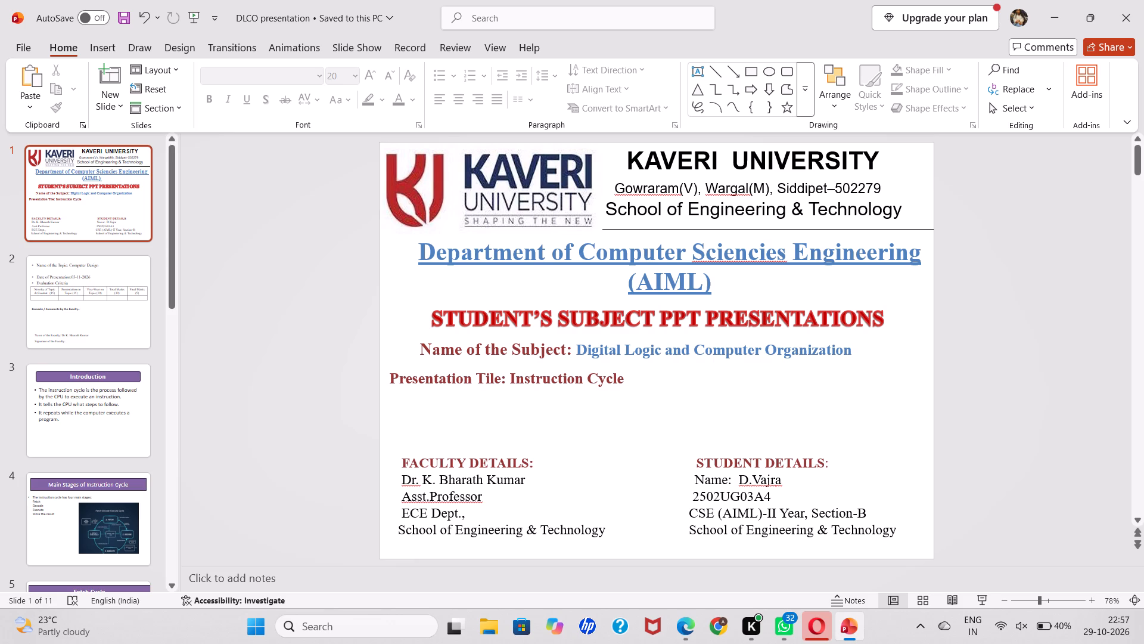
pyautogui.click(388, 379)
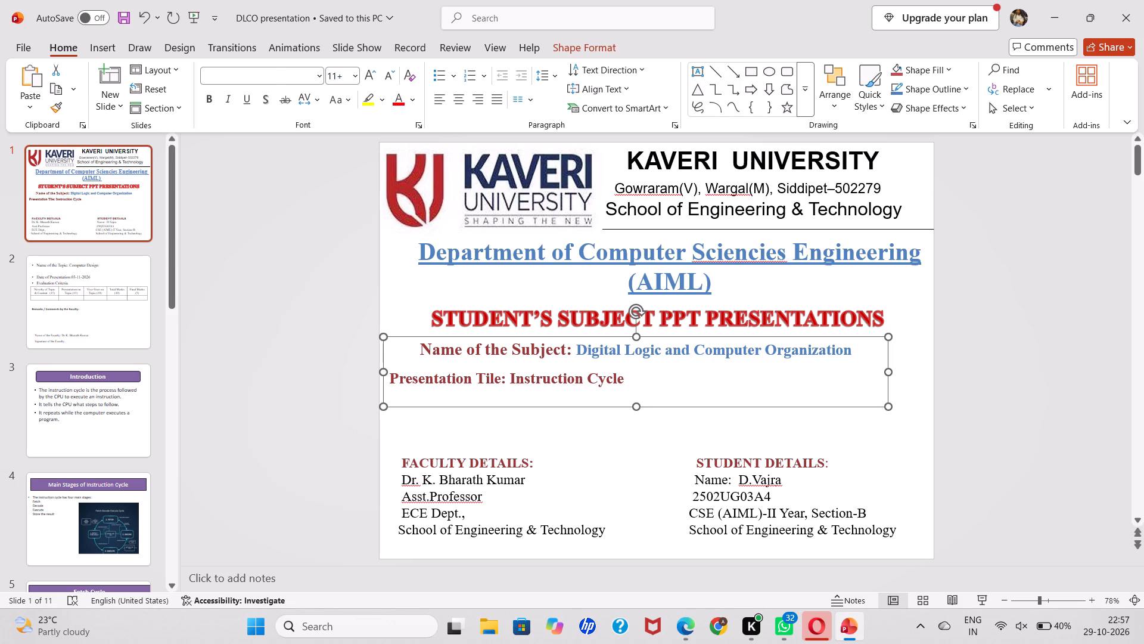
pyautogui.click(390, 383)
pyautogui.press('space')
pyautogui.press('space')
pyautogui.press('space')
pyautogui.press('space')
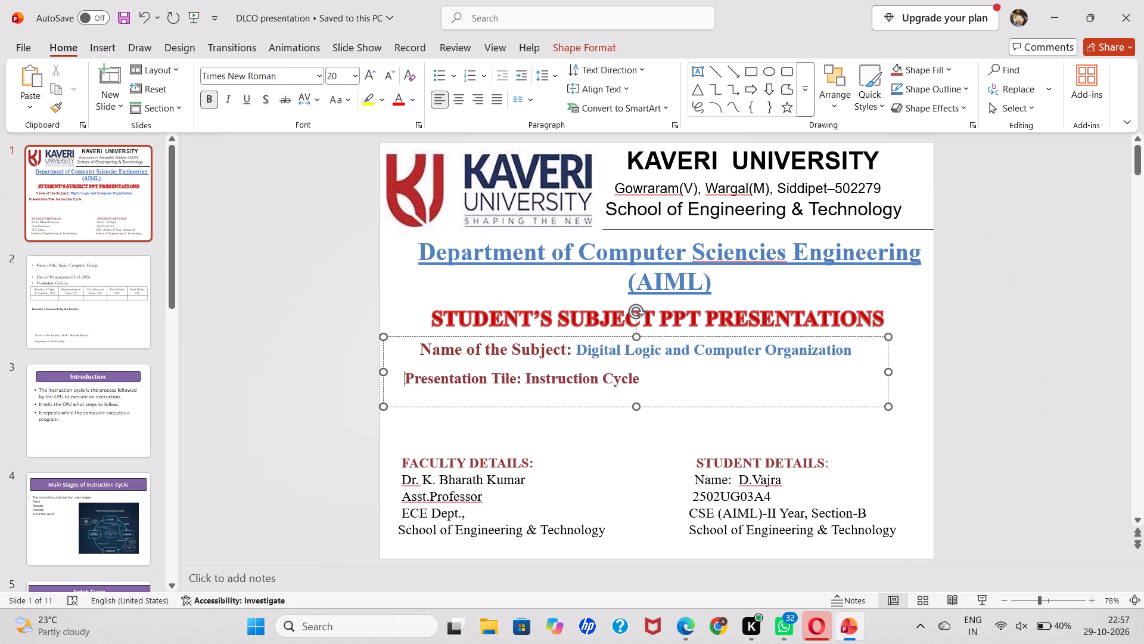
pyautogui.press('space')
pyautogui.press('space')
pyautogui.press('space')
pyautogui.press('space')
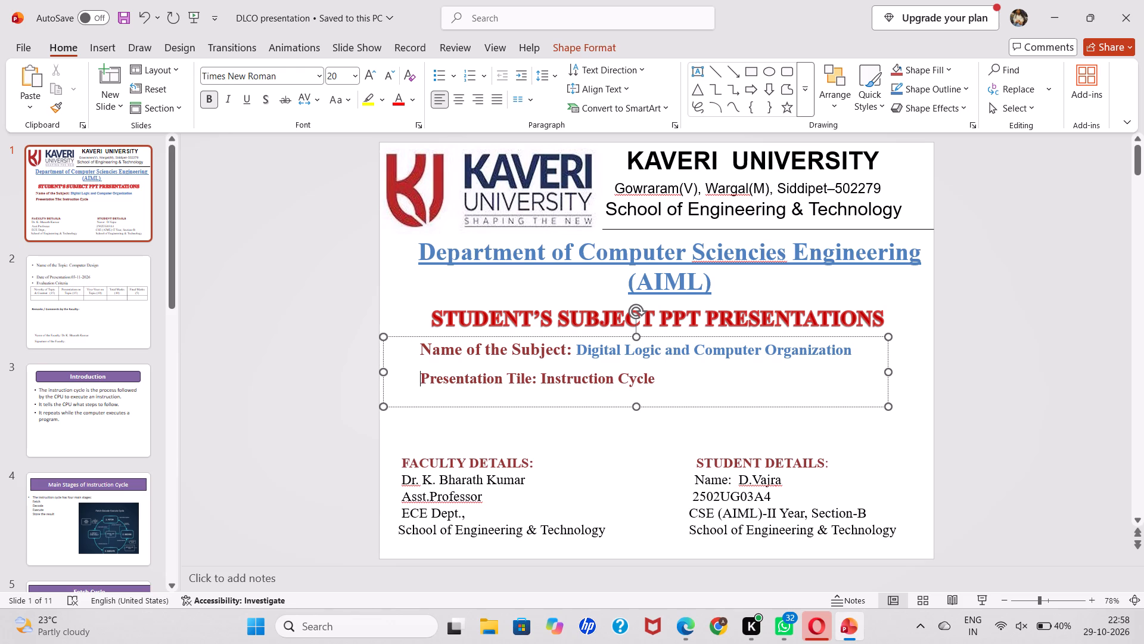
# On slide 1, remove one space before the STUDENT DETAILS heading and add one before the CSE (AIML)-II Year line to align them.
pyautogui.click(695, 463)
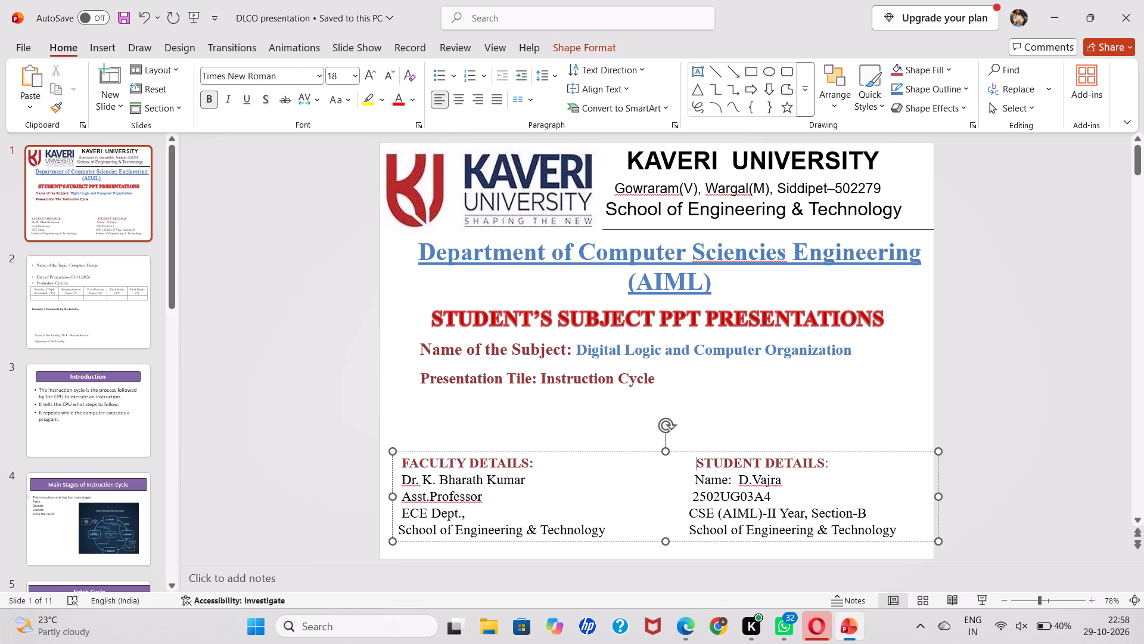
pyautogui.press('BackSpace')
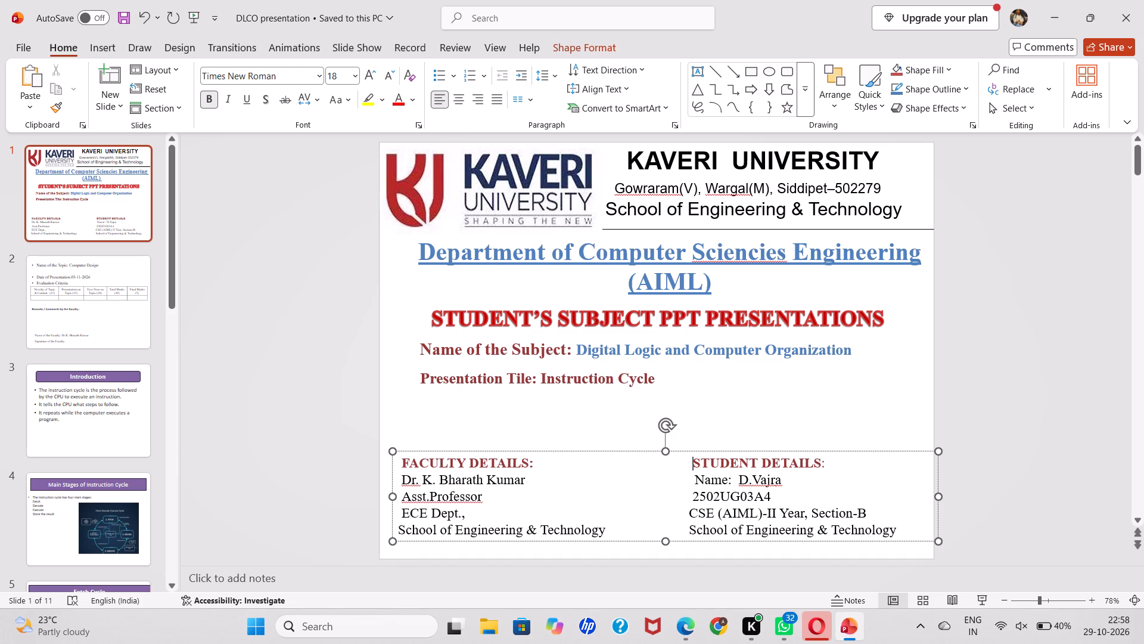
pyautogui.click(687, 513)
pyautogui.press('space')
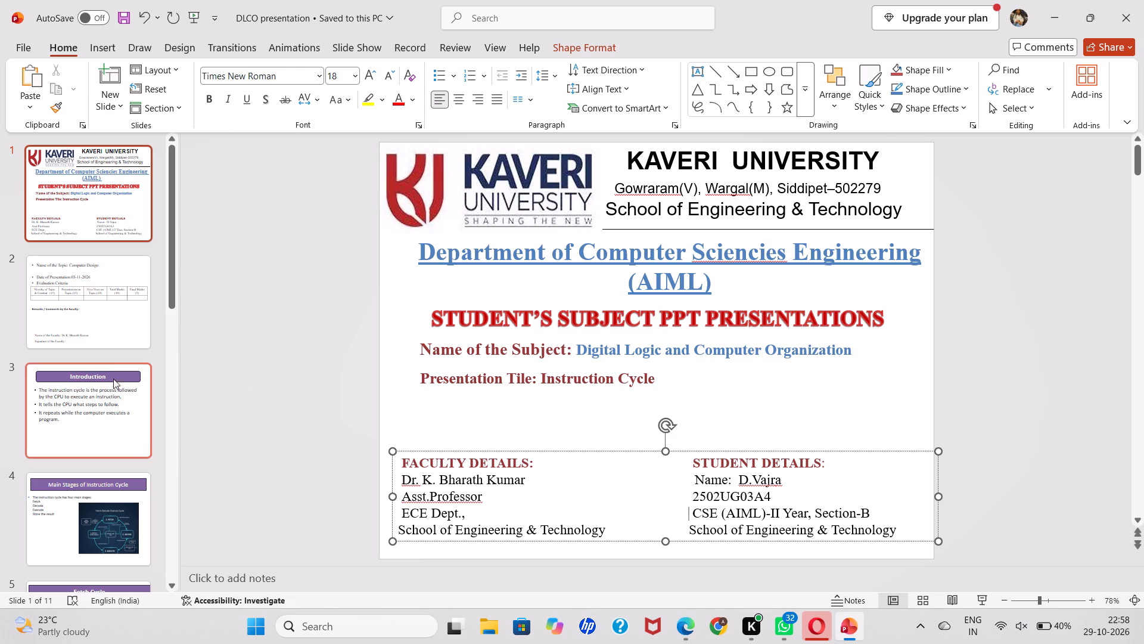
# Replace the topic after Name of the Topic on slide 2 with Instruction Cycle.
pyautogui.click(117, 334)
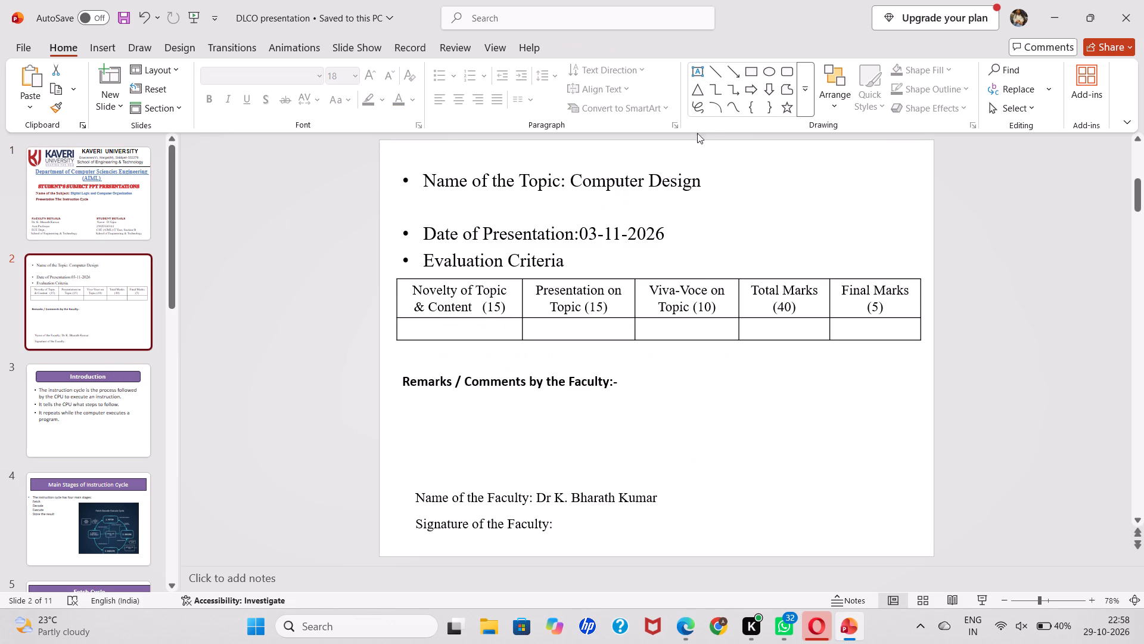
pyautogui.click(700, 183)
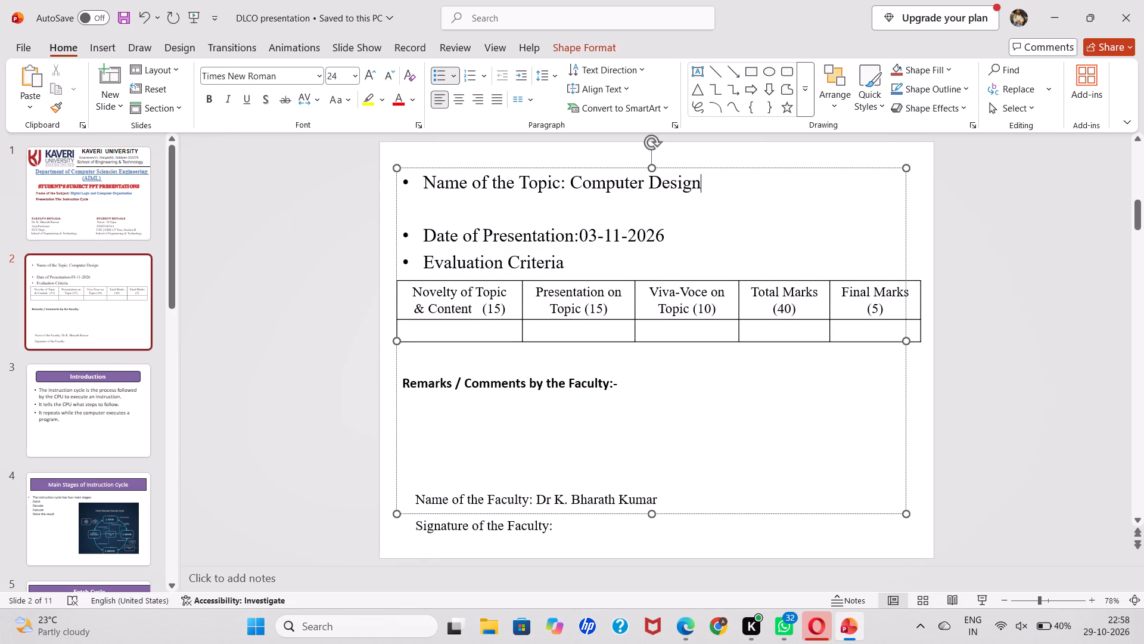
pyautogui.press('BackSpace')
pyautogui.press('BackSpace')
pyautogui.press('BackSpace')
pyautogui.press('BackSpace')
pyautogui.press('BackSpace')
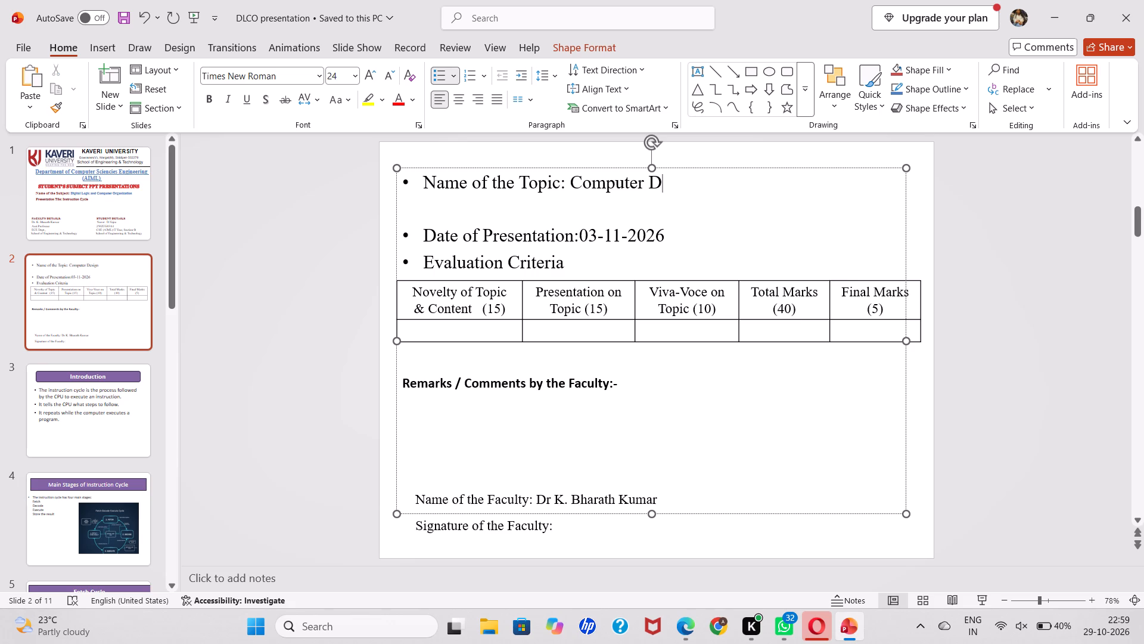
pyautogui.press('BackSpace')
pyautogui.press('BackSpace')
pyautogui.press('BackSpace')
pyautogui.press('BackSpace')
pyautogui.press('BackSpace')
pyautogui.press('BackSpace')
pyautogui.press('BackSpace')
pyautogui.press('BackSpace')
pyautogui.press('BackSpace')
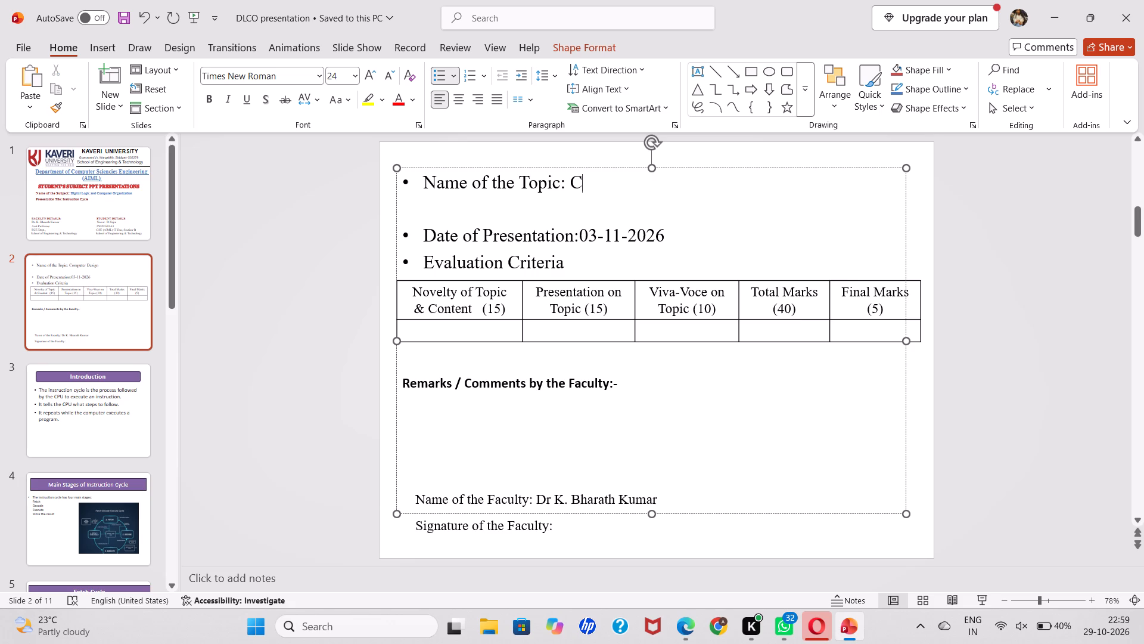
pyautogui.press('BackSpace')
pyautogui.hotkey('shift', 'i')
pyautogui.write('ns')
pyautogui.write('truction')
pyautogui.press('space')
pyautogui.write('Cycle')
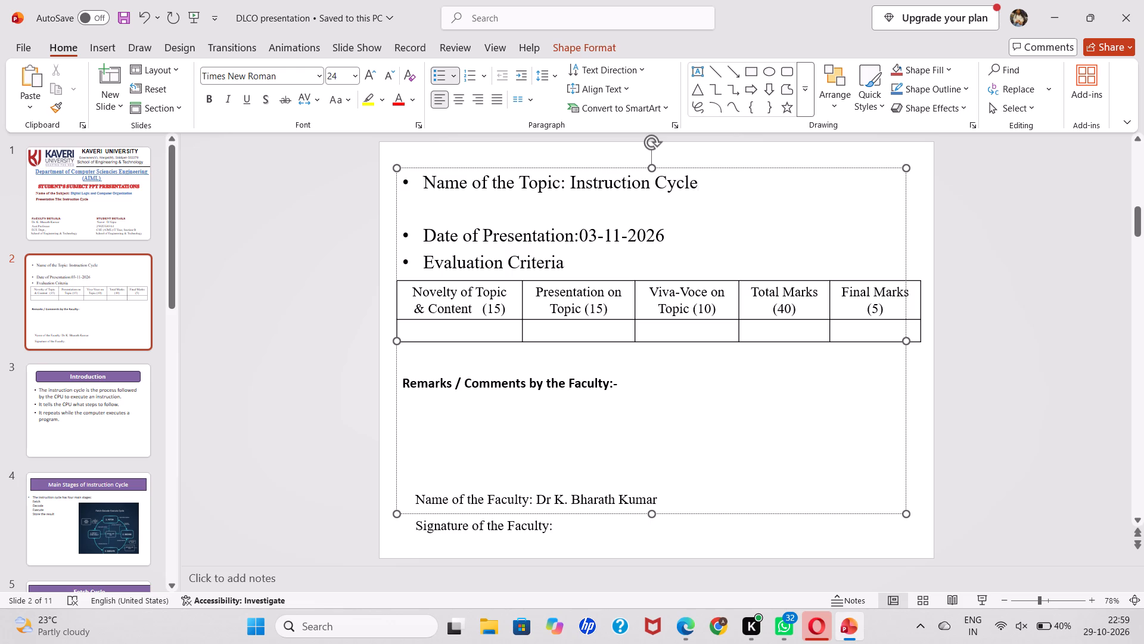
# Set the bullet text on slide 3, Introduction, to font size 32.
pyautogui.click(155, 389)
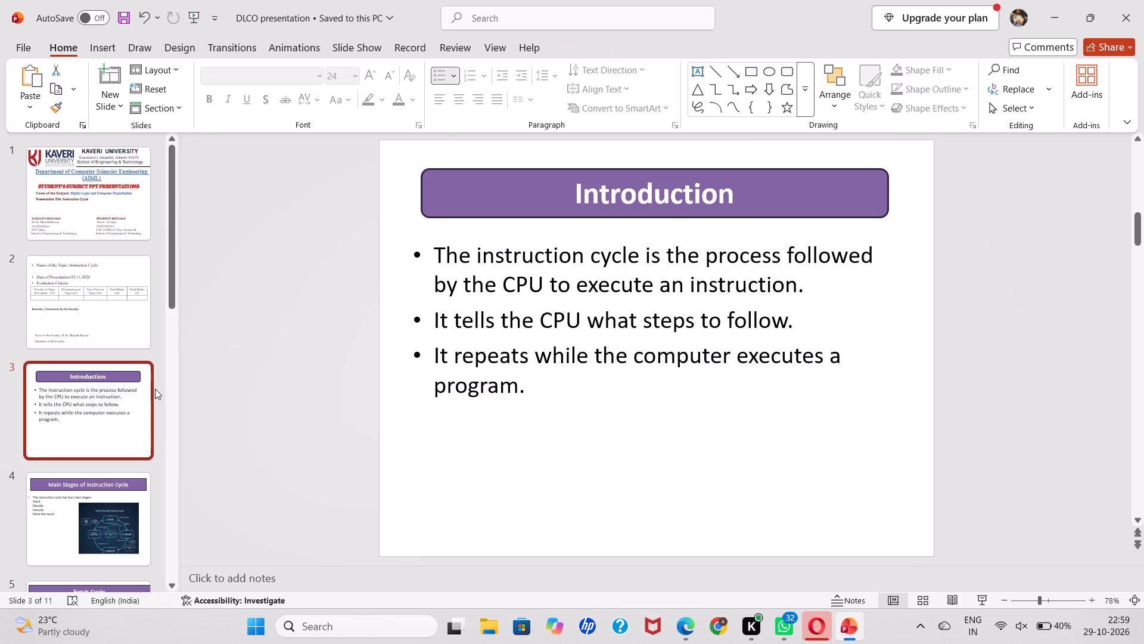
pyautogui.click(424, 256)
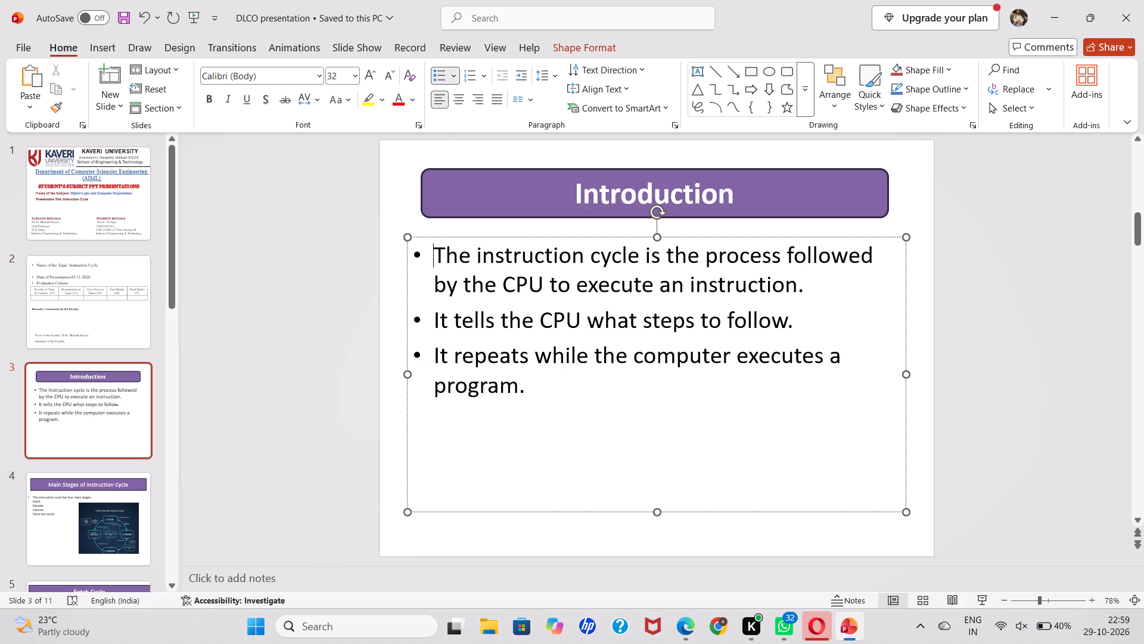
pyautogui.moveTo(434, 250); pyautogui.dragTo(506, 380)
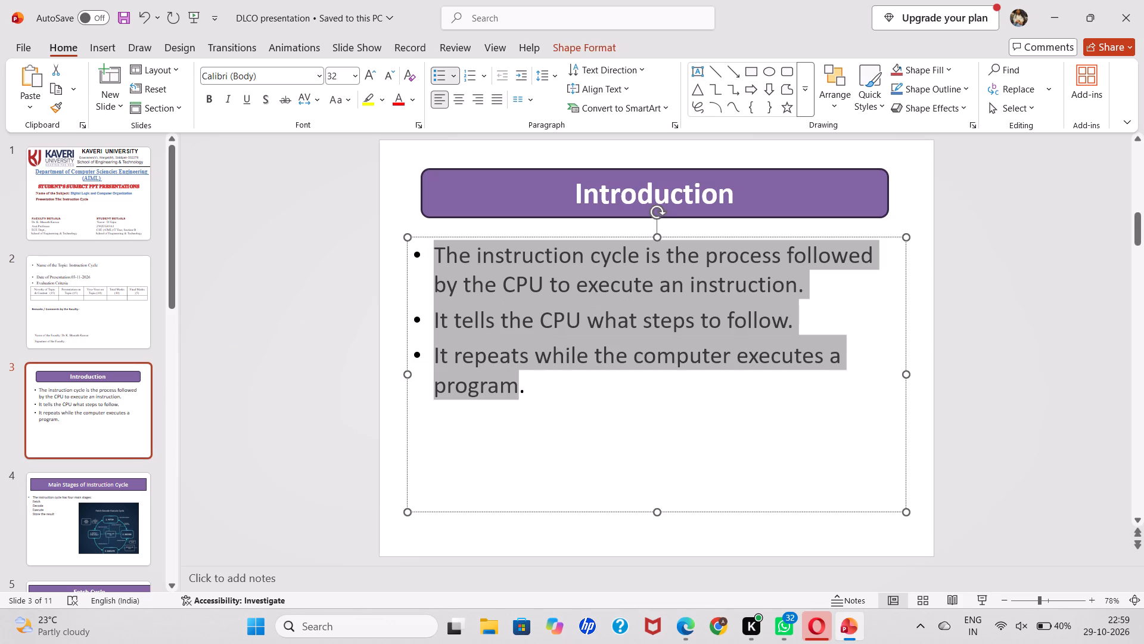
pyautogui.moveTo(506, 380); pyautogui.dragTo(506, 384)
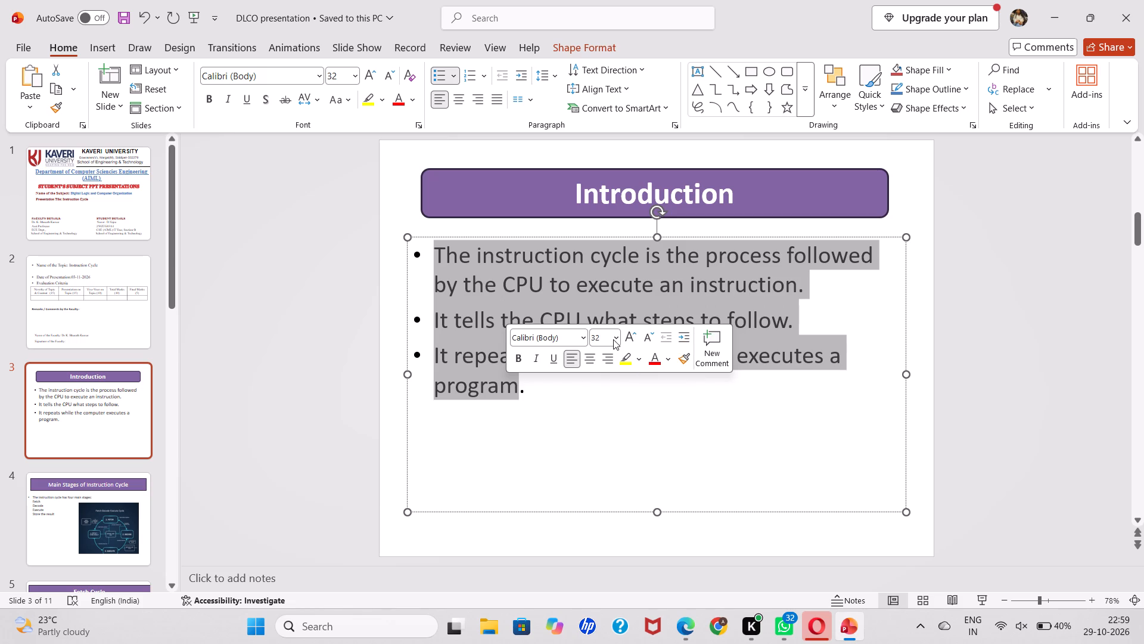
pyautogui.click(614, 339)
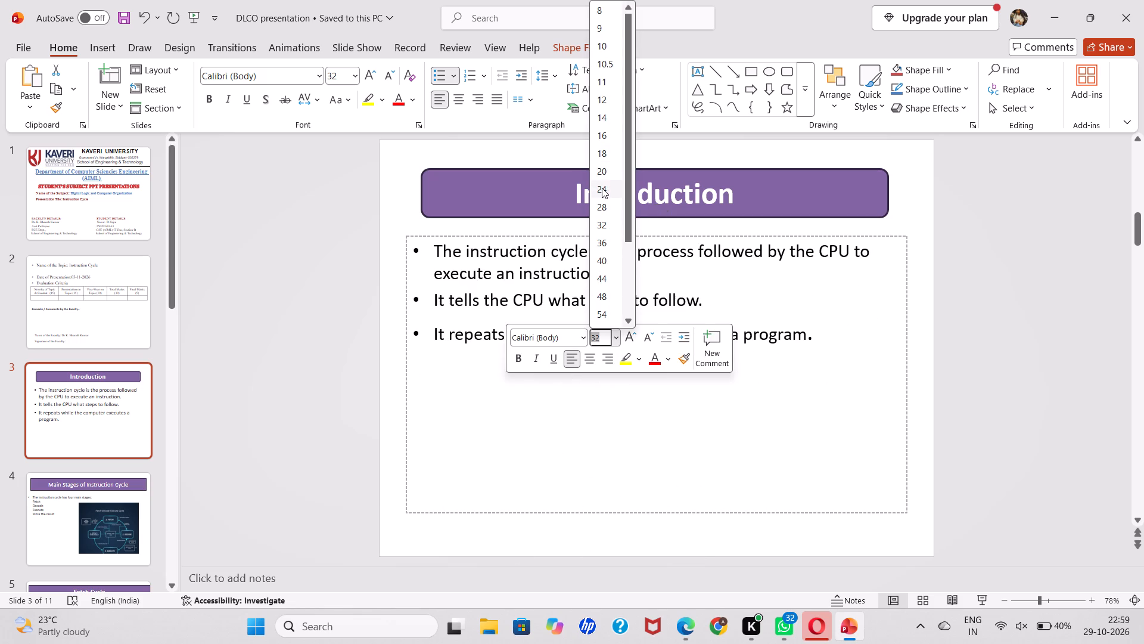
pyautogui.click(602, 230)
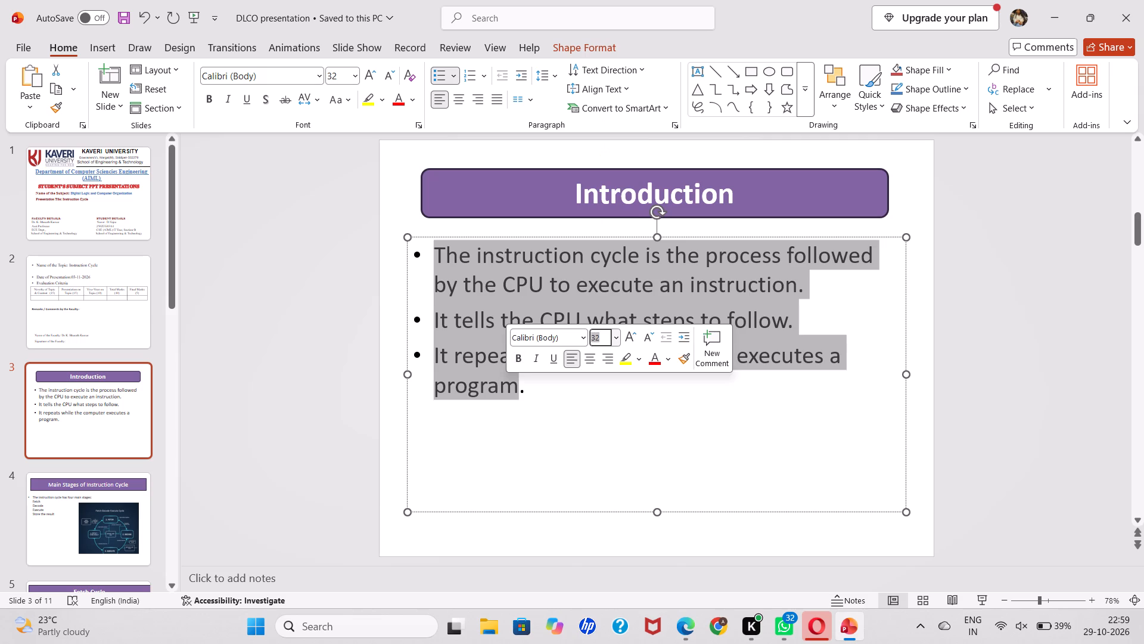
pyautogui.click(534, 438)
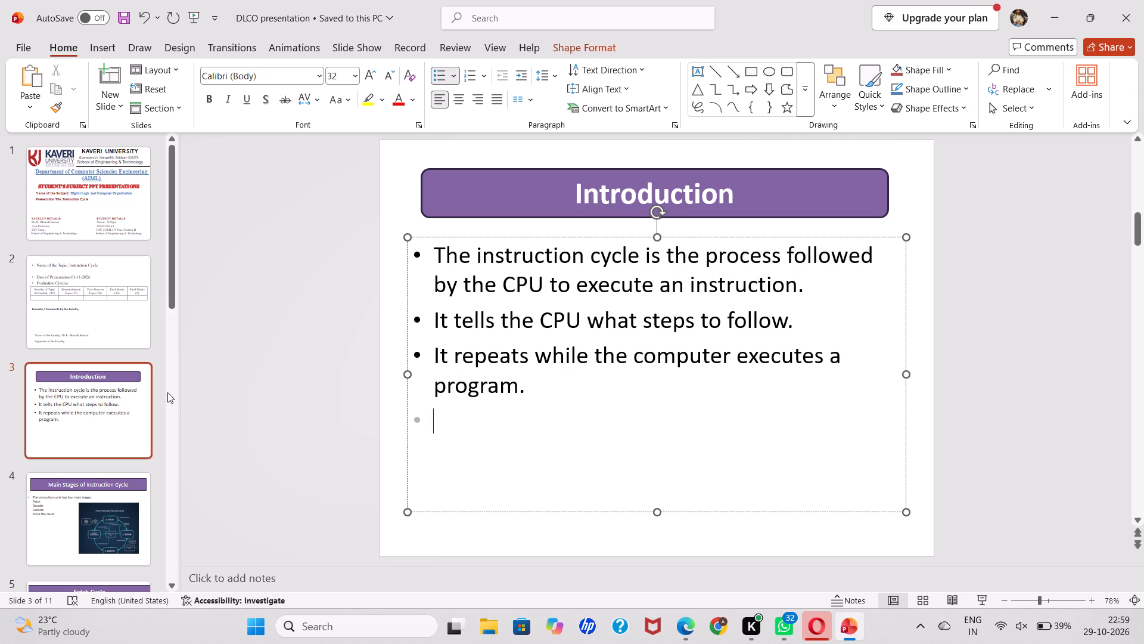
# Set the body text listing the four main stages on slide 4 to font size 24.
pyautogui.scroll(-1, 119, 400)
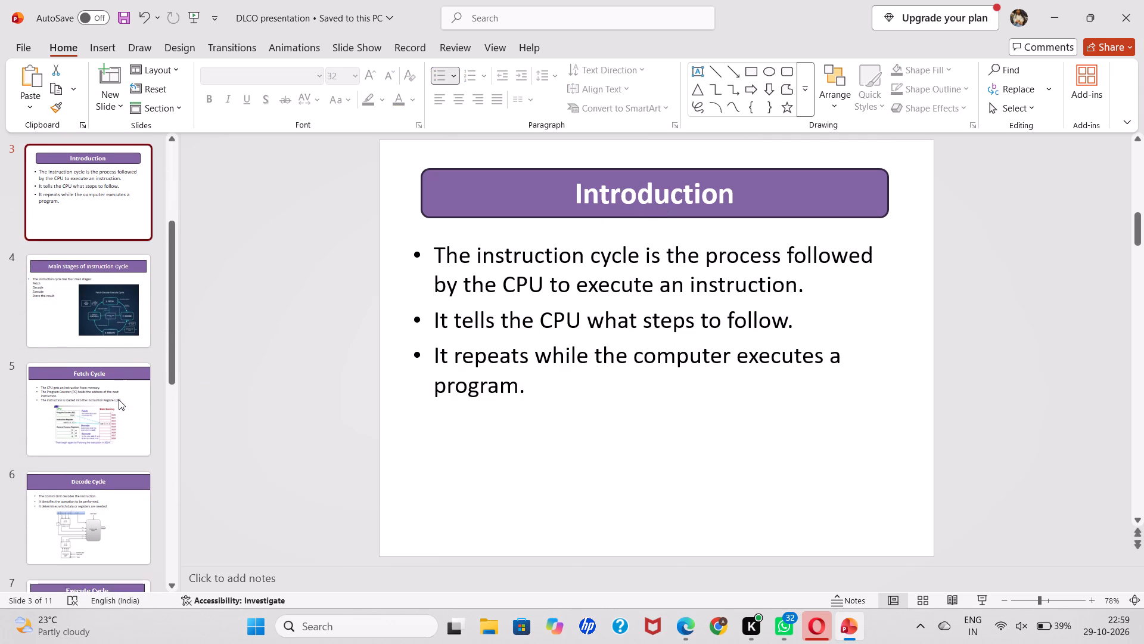
pyautogui.scroll(-1, 119, 400)
pyautogui.click(111, 305)
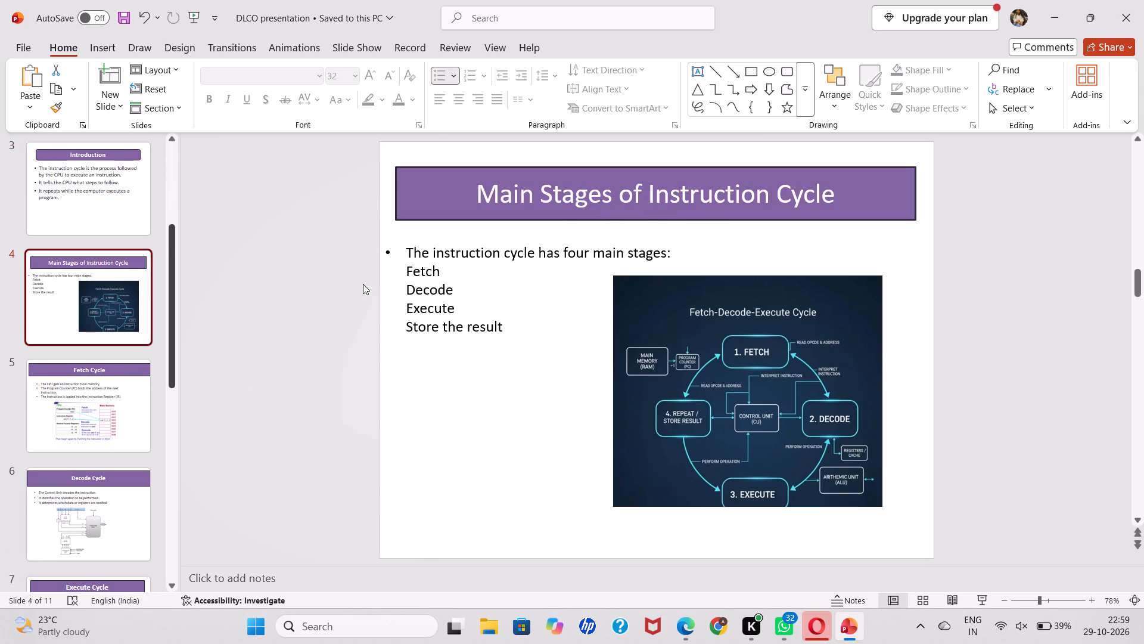
pyautogui.click(408, 258)
pyautogui.moveTo(408, 258); pyautogui.dragTo(443, 324)
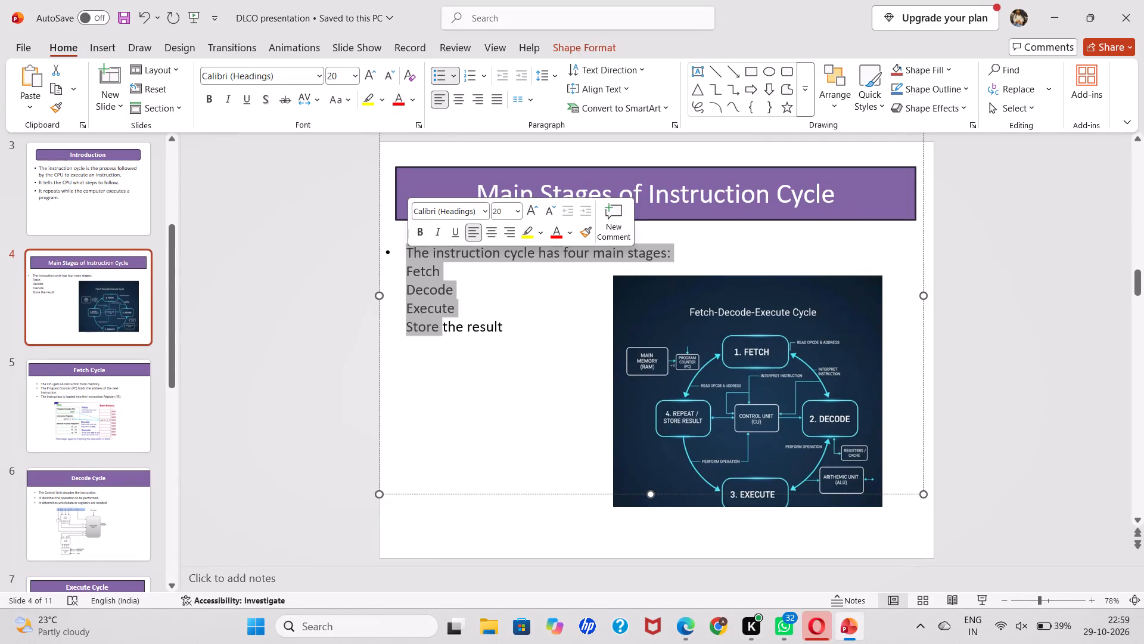
pyautogui.moveTo(443, 324); pyautogui.dragTo(524, 346)
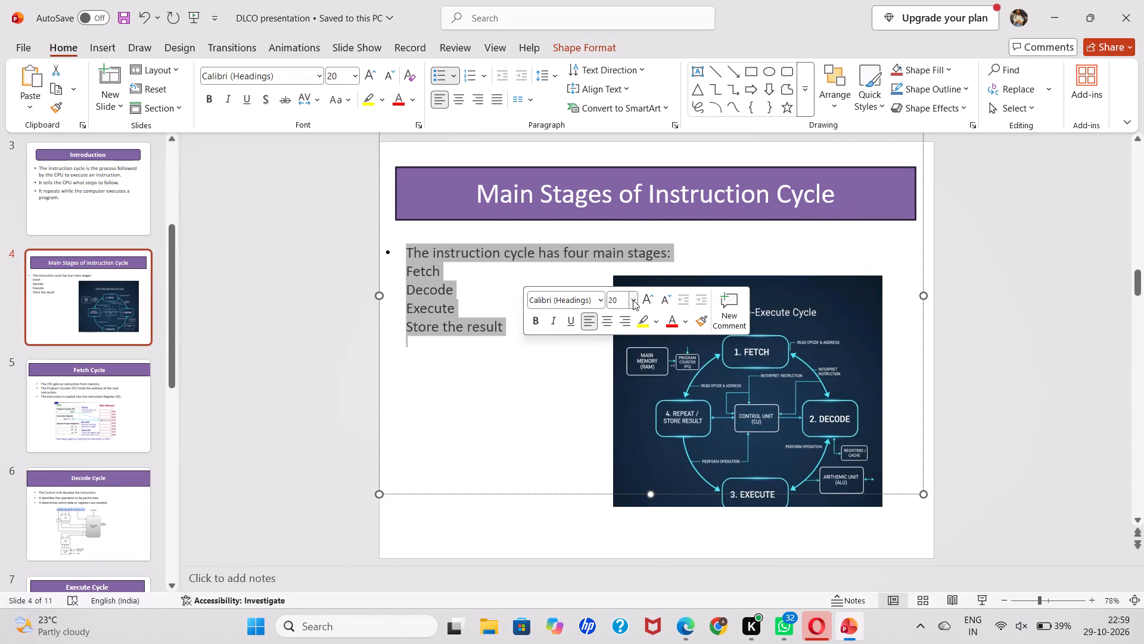
pyautogui.click(633, 299)
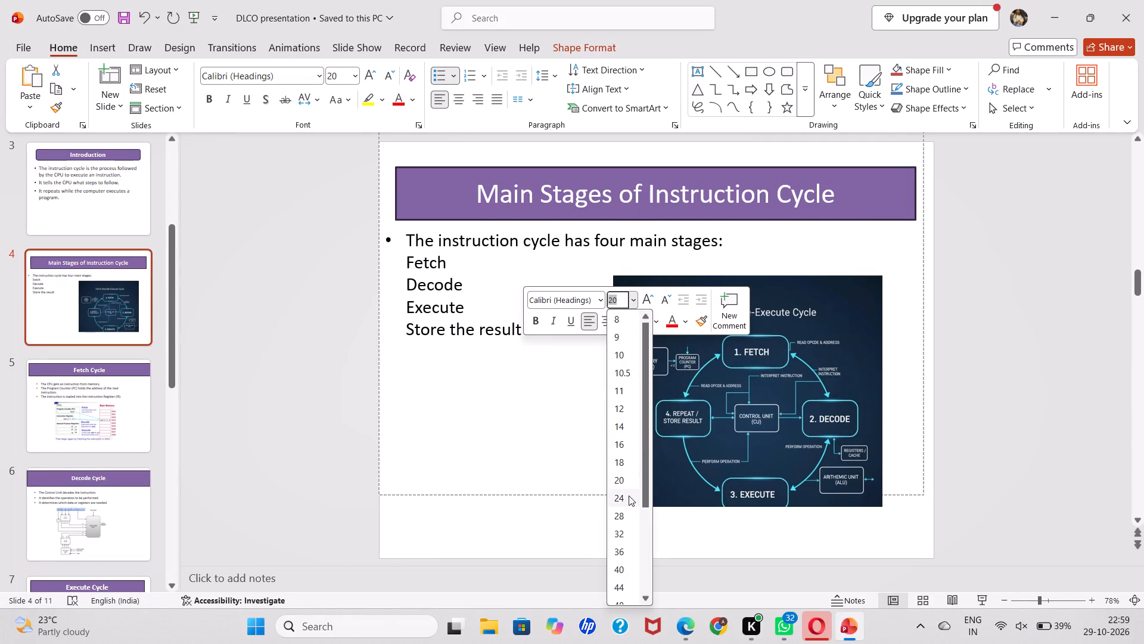
pyautogui.click(629, 496)
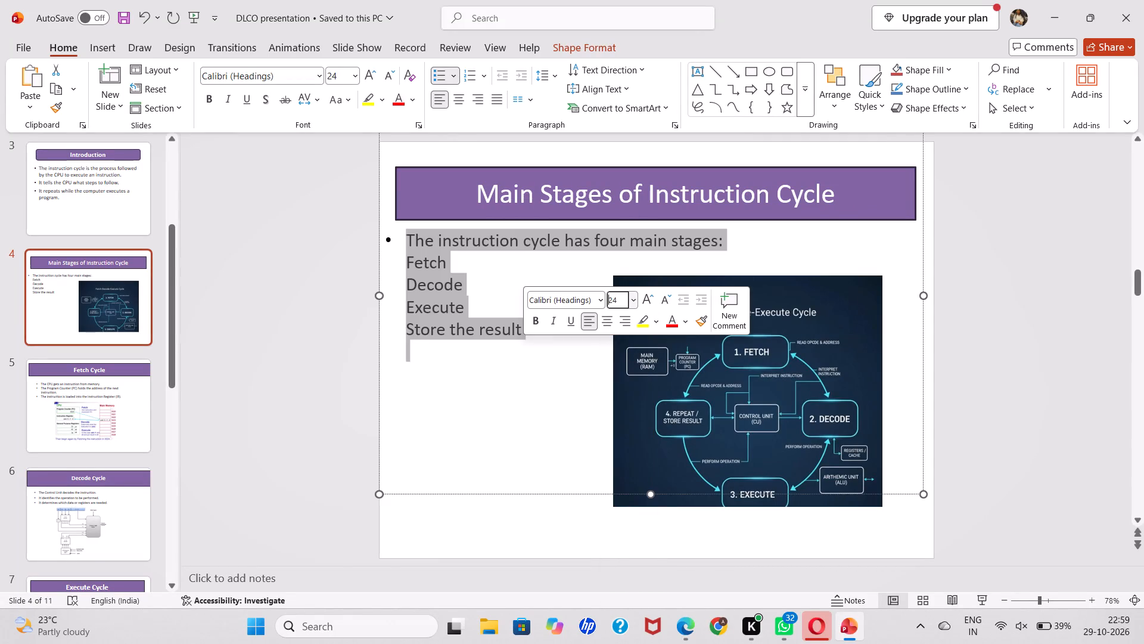
pyautogui.click(547, 425)
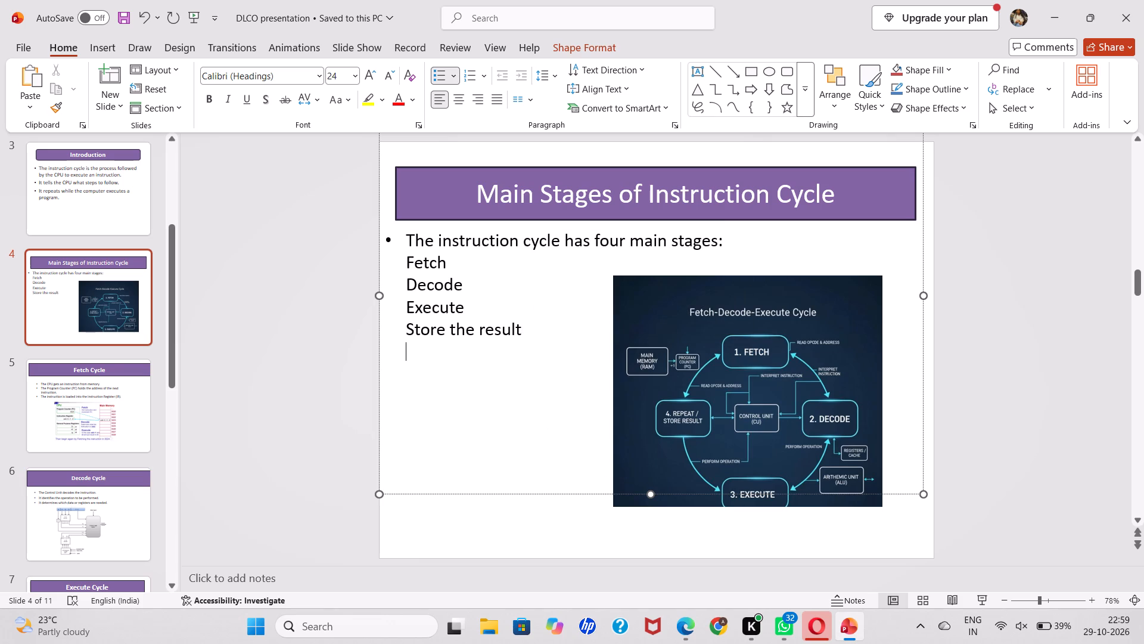
# Move the Fetch-Decode-Execute Cycle diagram on slide 4 slightly up, beneath the first bullet line.
pyautogui.moveTo(642, 397); pyautogui.dragTo(642, 385)
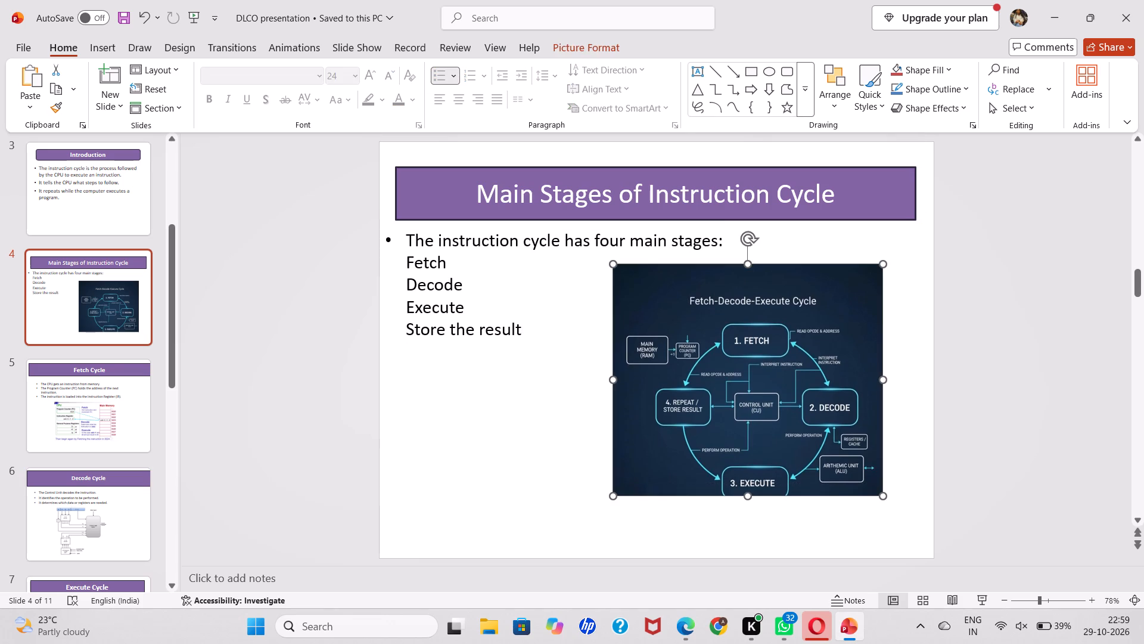
# Look over slides 5 to 11, then return to slides 10 and 9 to check their text and picture layout.
pyautogui.click(133, 398)
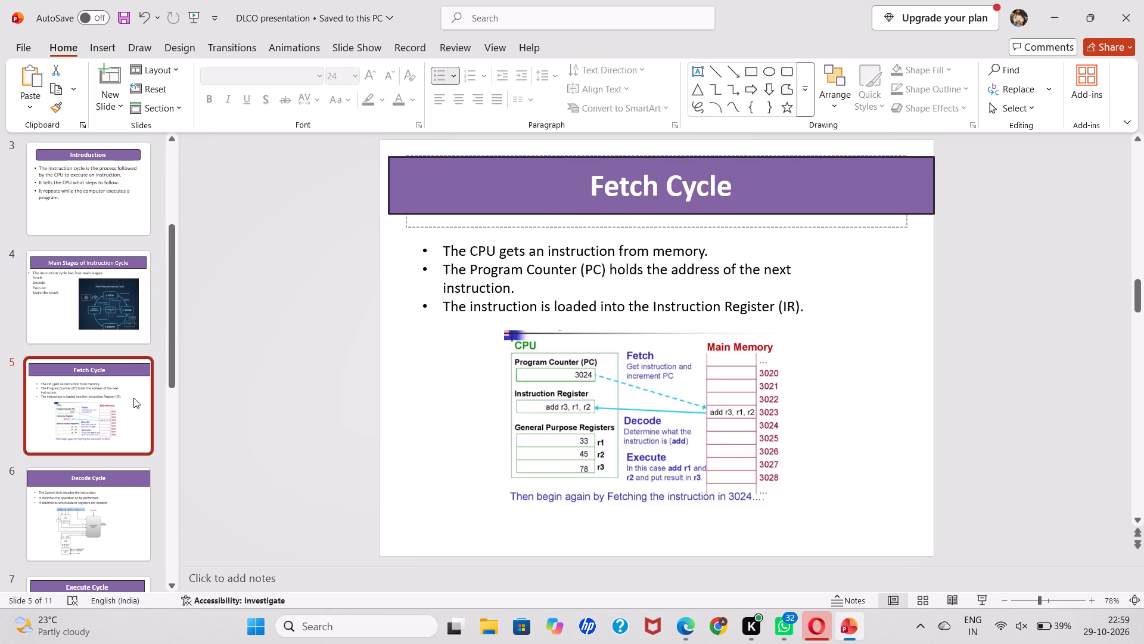
pyautogui.click(106, 510)
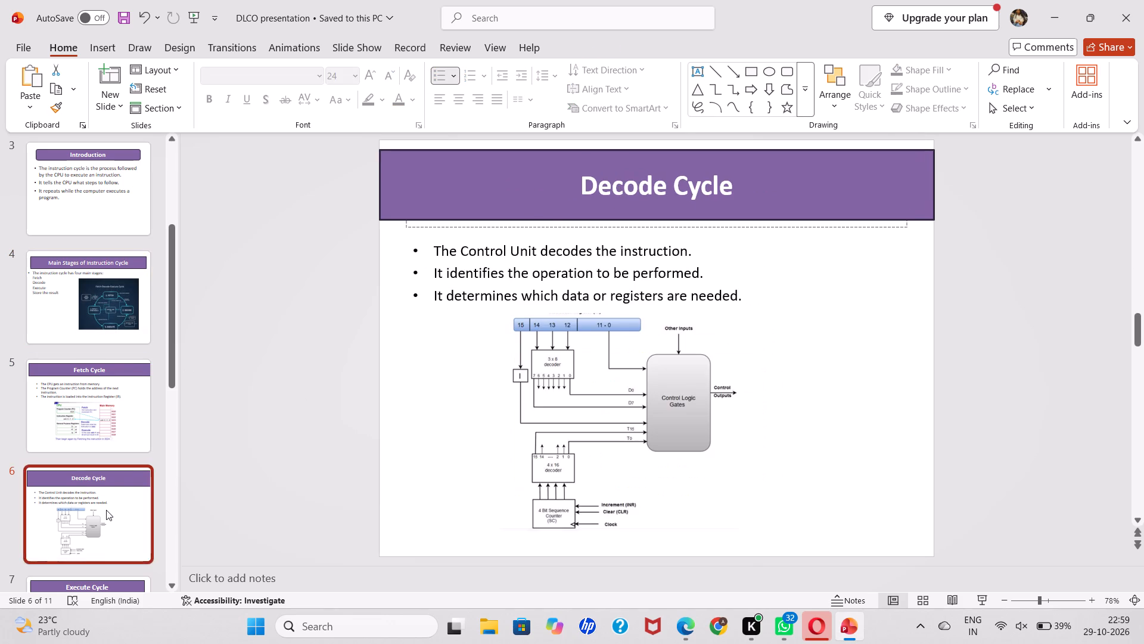
pyautogui.scroll(-2, 106, 510)
pyautogui.click(100, 326)
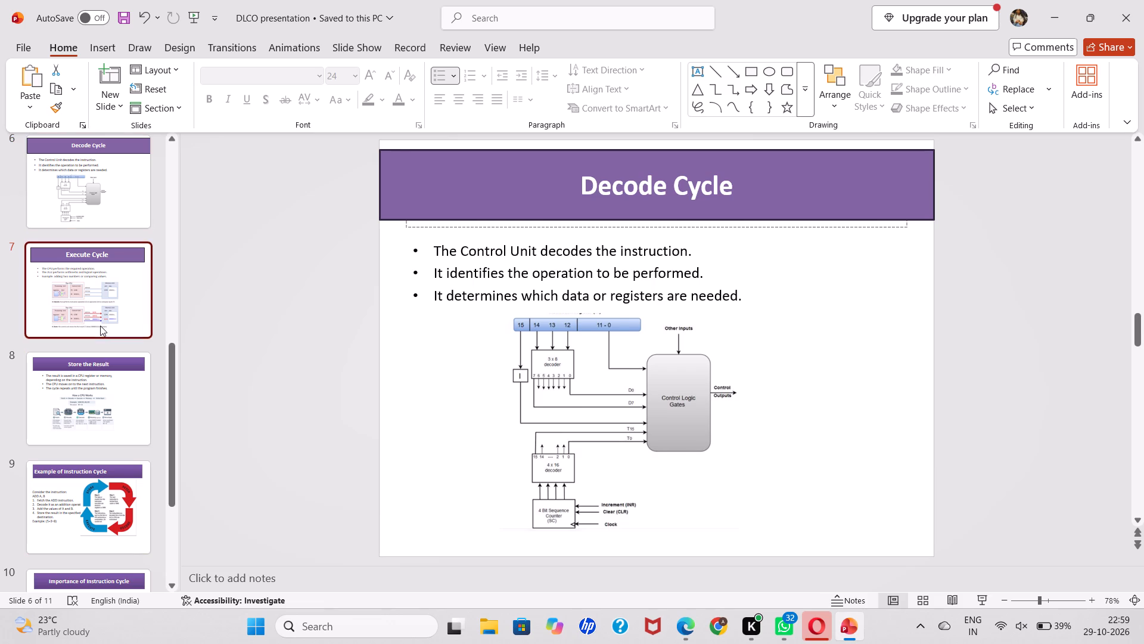
pyautogui.click(91, 395)
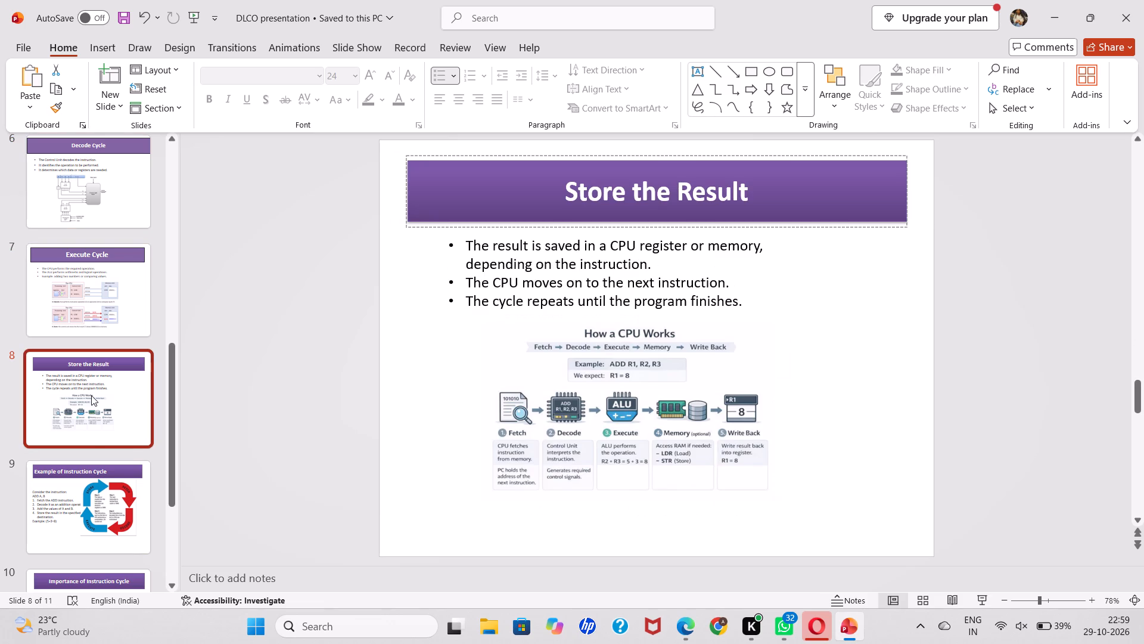
pyautogui.click(86, 503)
pyautogui.scroll(-1, 86, 503)
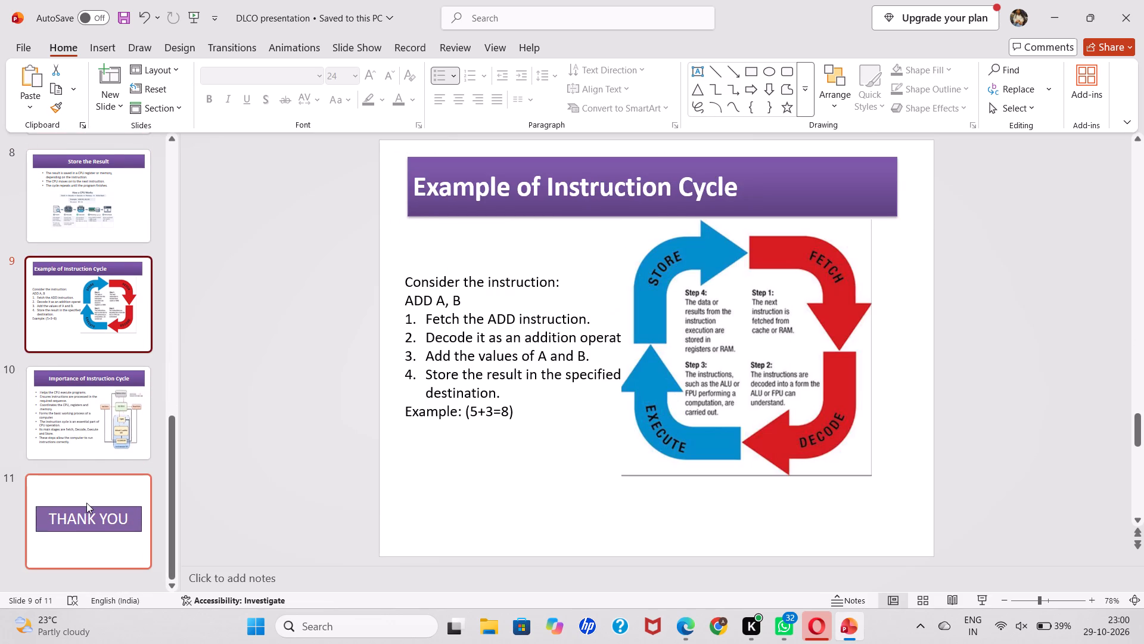
pyautogui.scroll(-1, 86, 503)
pyautogui.click(86, 503)
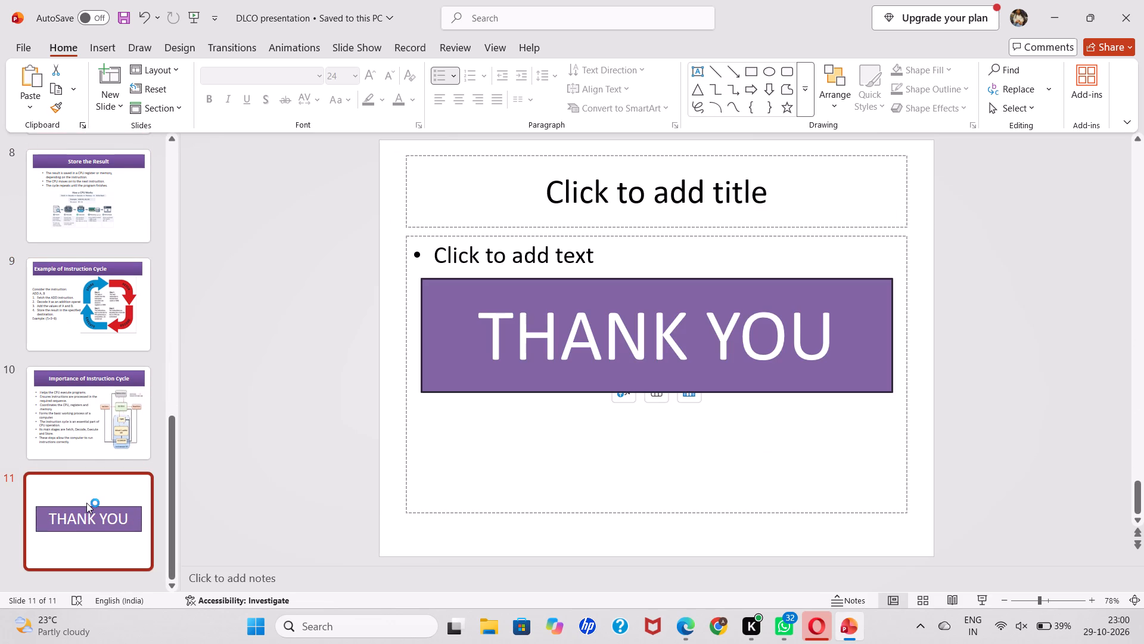
pyautogui.press('Left')
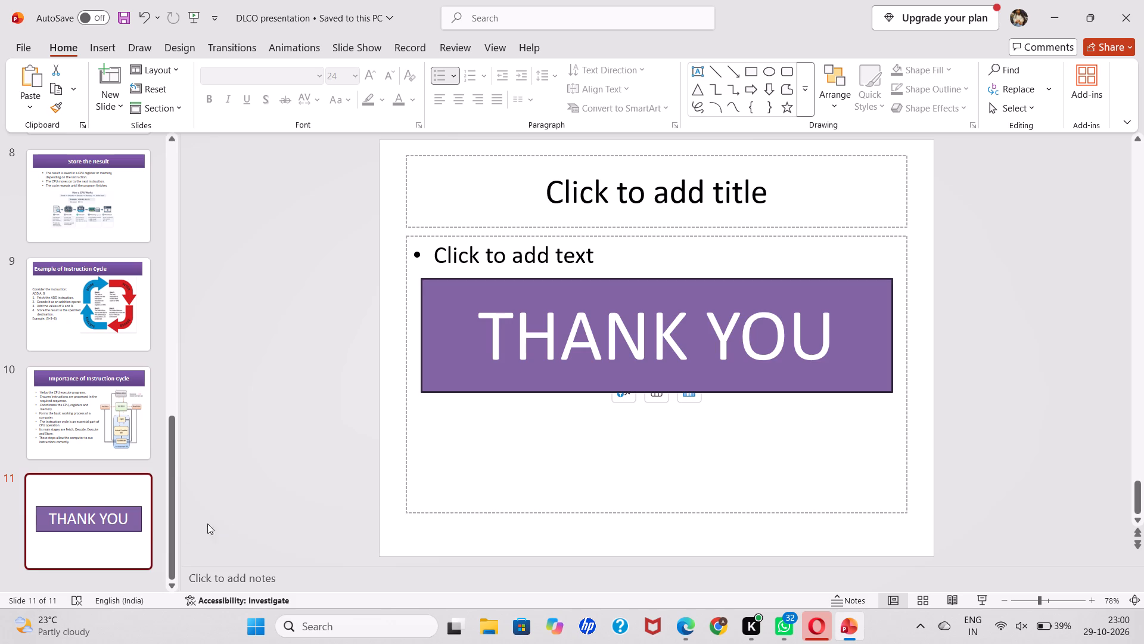
pyautogui.click(74, 402)
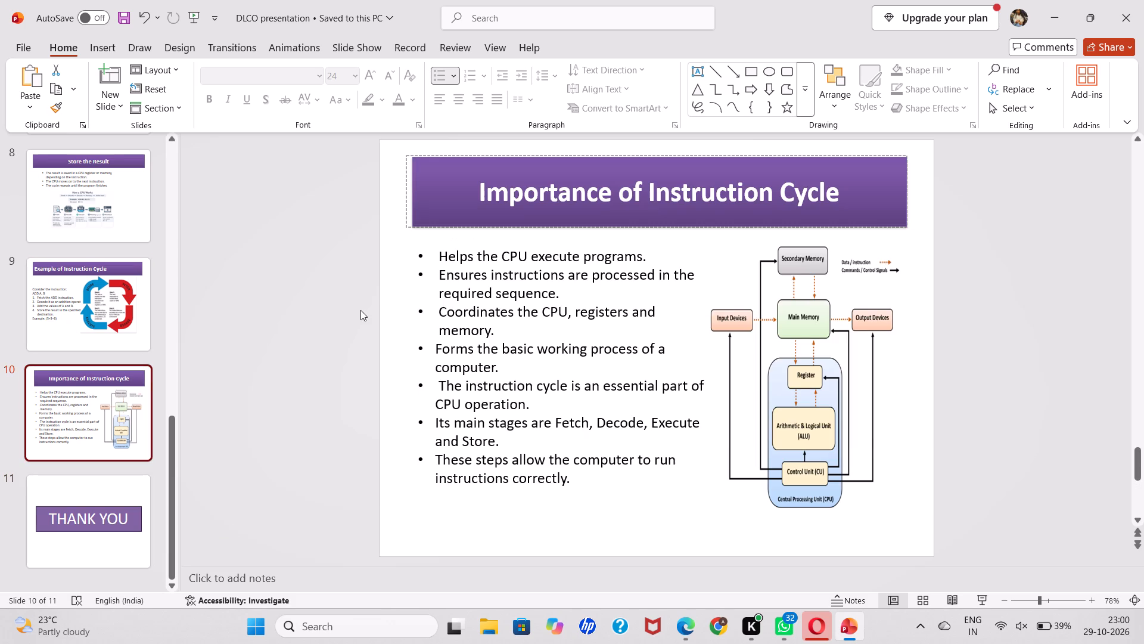
pyautogui.click(60, 322)
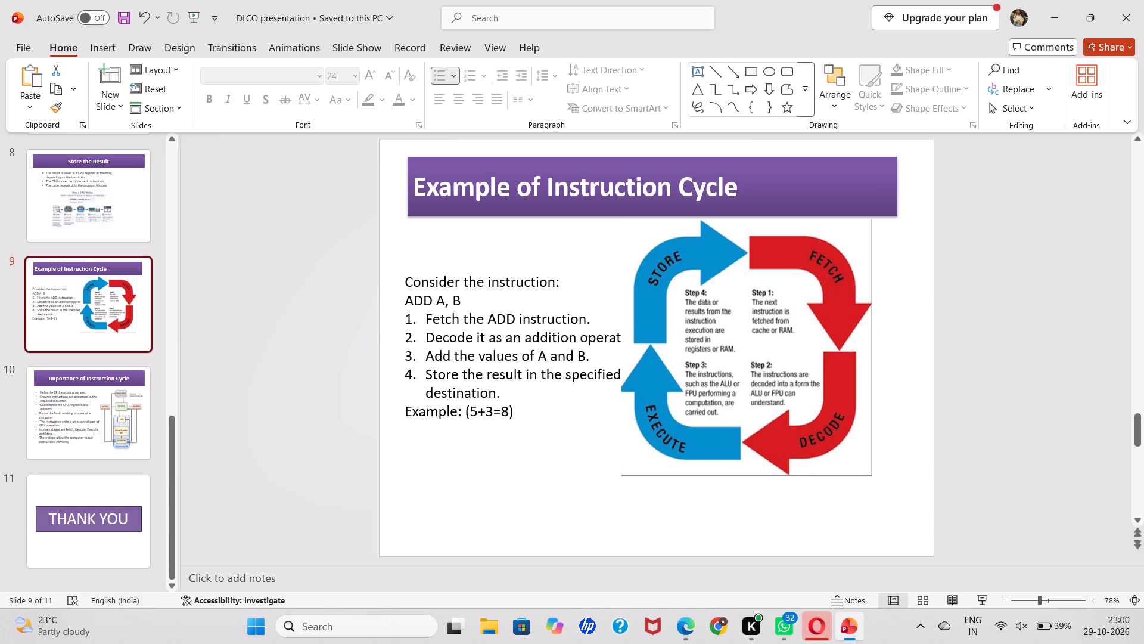
# Cut the Store-Fetch-Decode-Execute arrow diagram from slide 9, Example of Instruction Cycle.
pyautogui.click(630, 388)
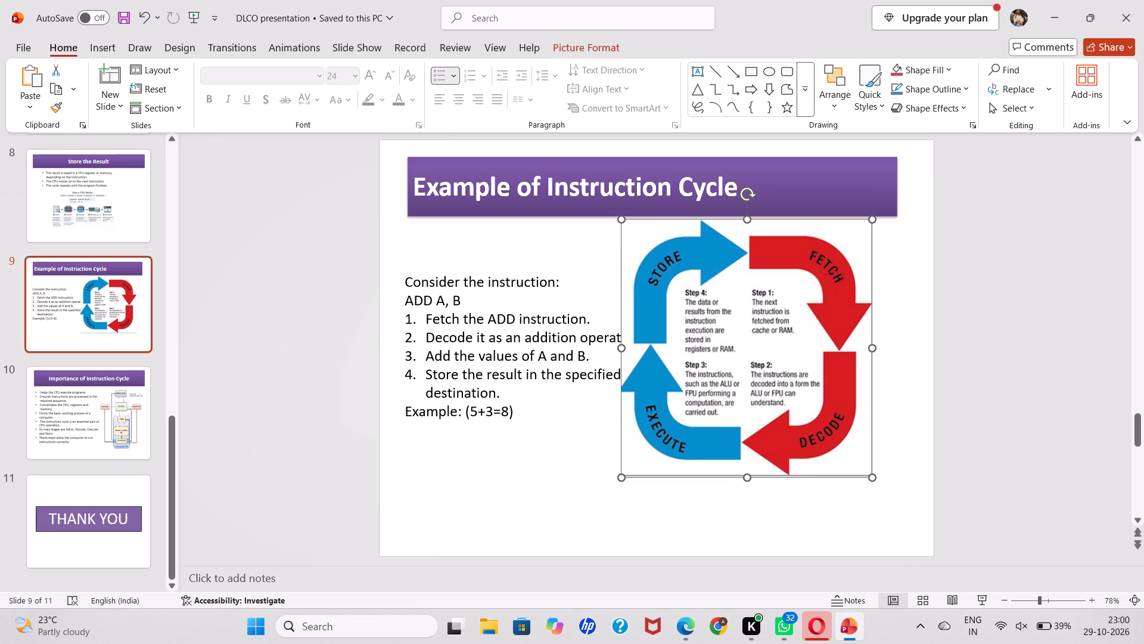
pyautogui.rightClick(629, 395)
pyautogui.rightClick(629, 395)
pyautogui.click(673, 69)
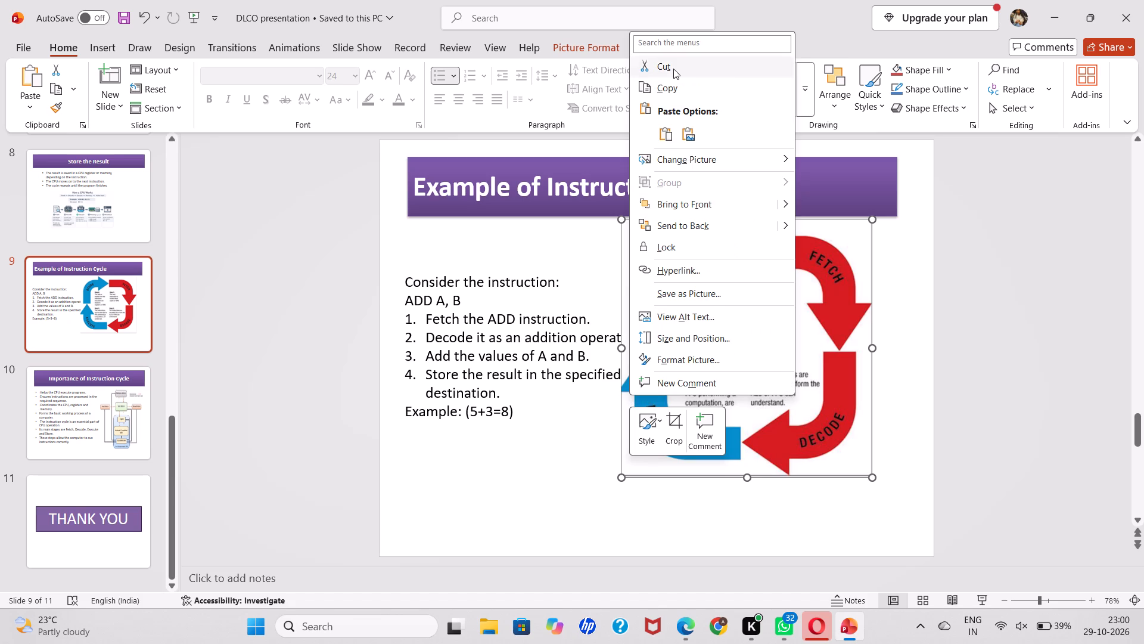
# Move the instruction text box on slide 9 closer beneath the title and toward the slide's centre, and widen it slightly.
pyautogui.click(623, 382)
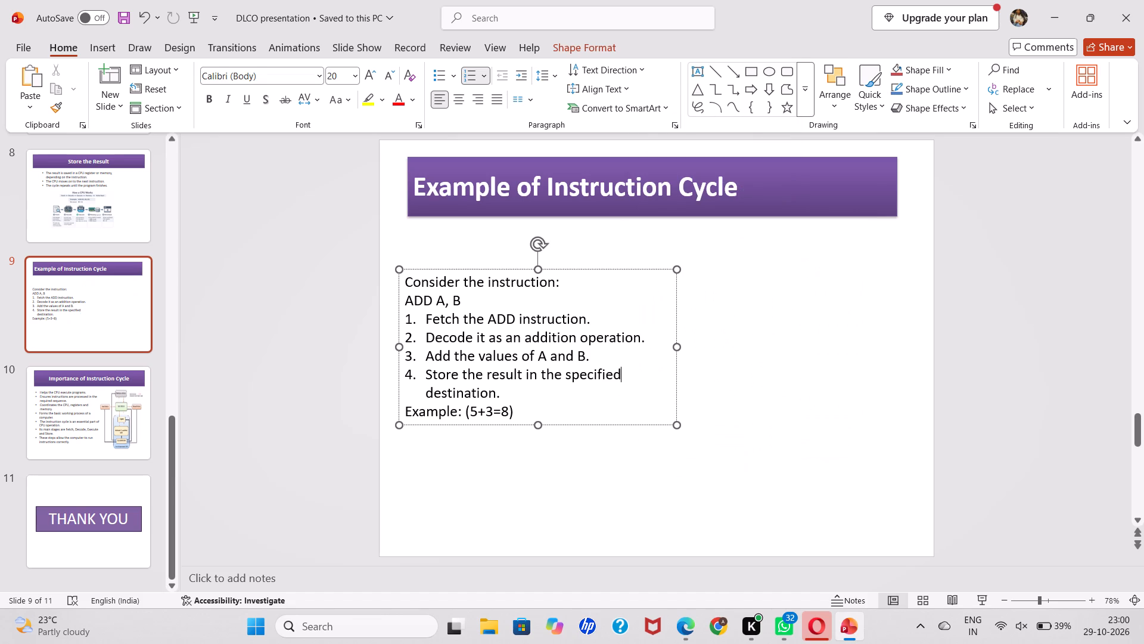
pyautogui.moveTo(582, 354); pyautogui.dragTo(609, 351)
pyautogui.moveTo(602, 423); pyautogui.dragTo(663, 393)
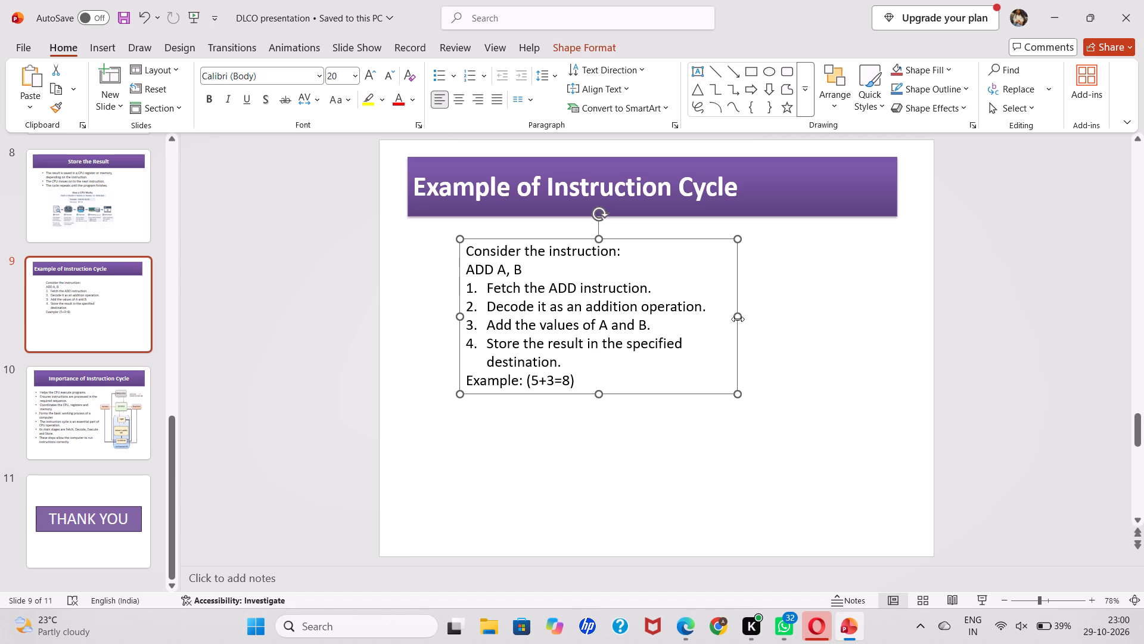
pyautogui.moveTo(738, 319); pyautogui.dragTo(745, 320)
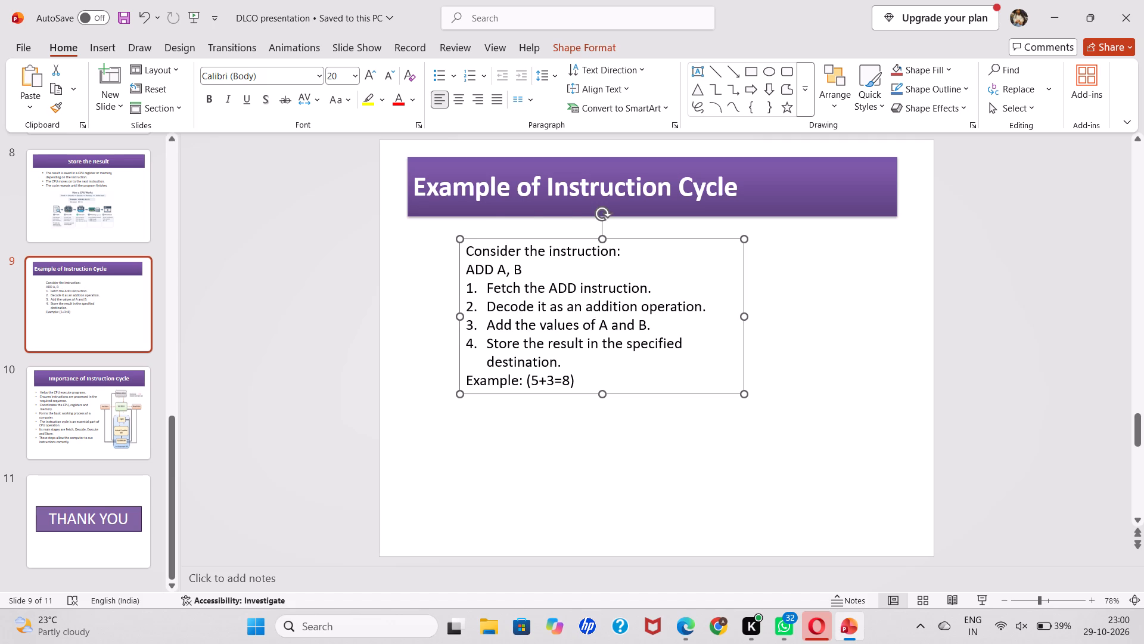
# Set all the text in slide 9's instruction text box to font size 24.
pyautogui.moveTo(467, 252); pyautogui.dragTo(571, 383)
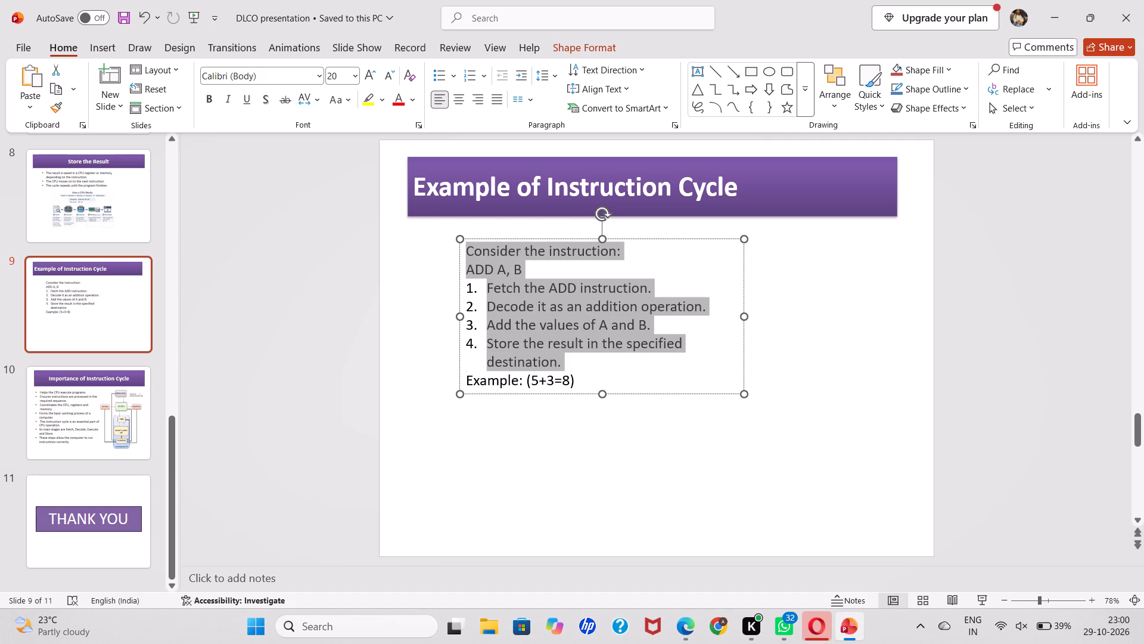
pyautogui.moveTo(571, 383); pyautogui.dragTo(591, 438)
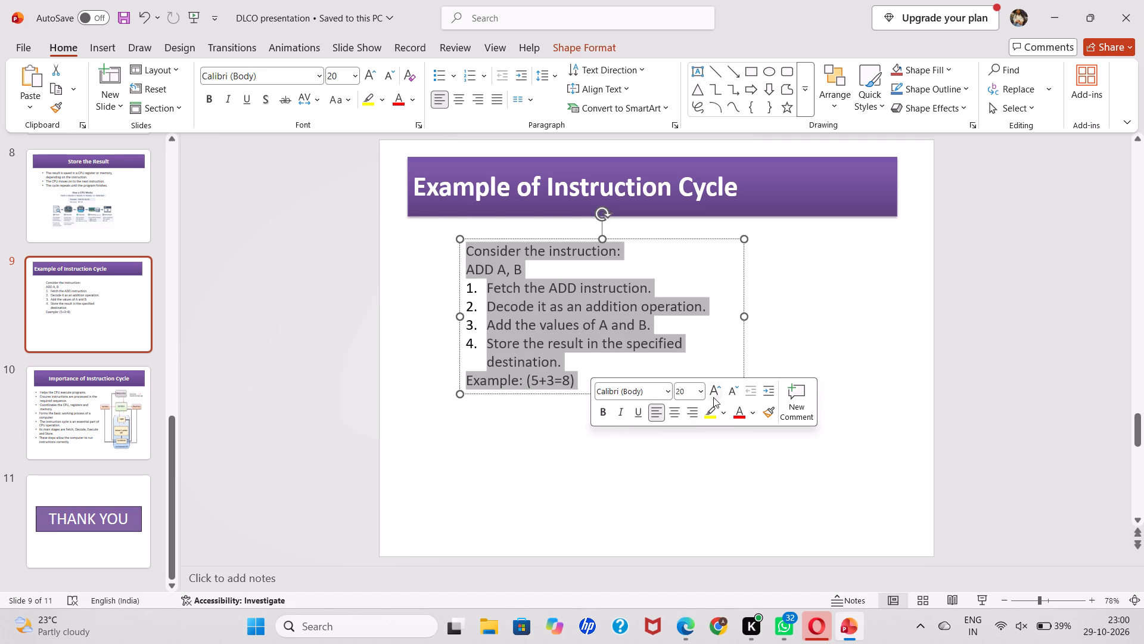
pyautogui.click(702, 392)
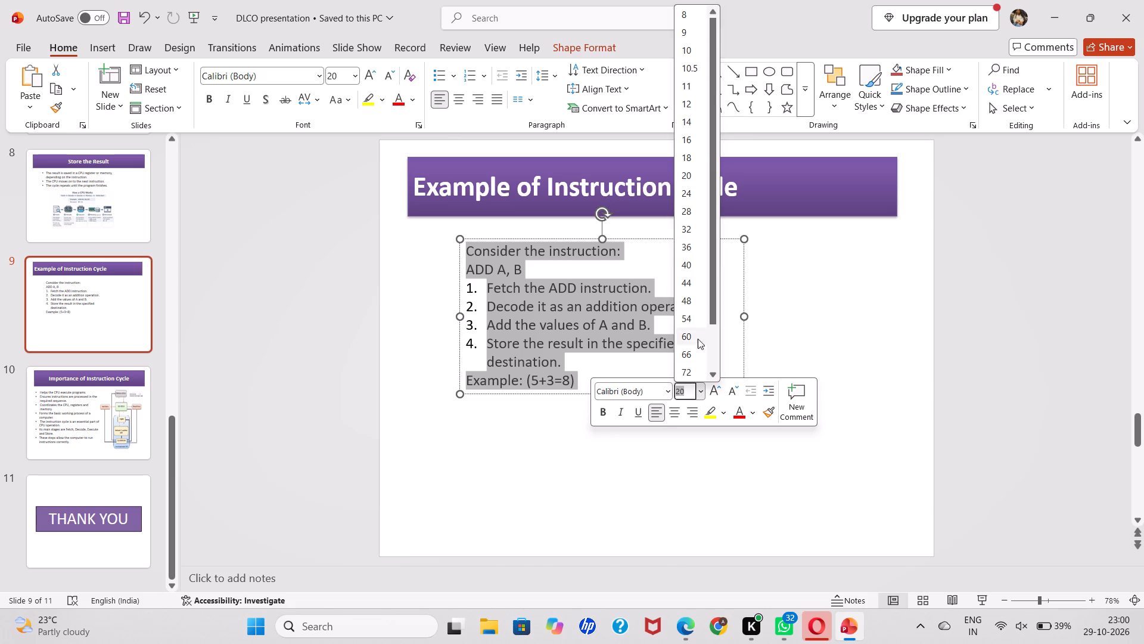
pyautogui.click(687, 191)
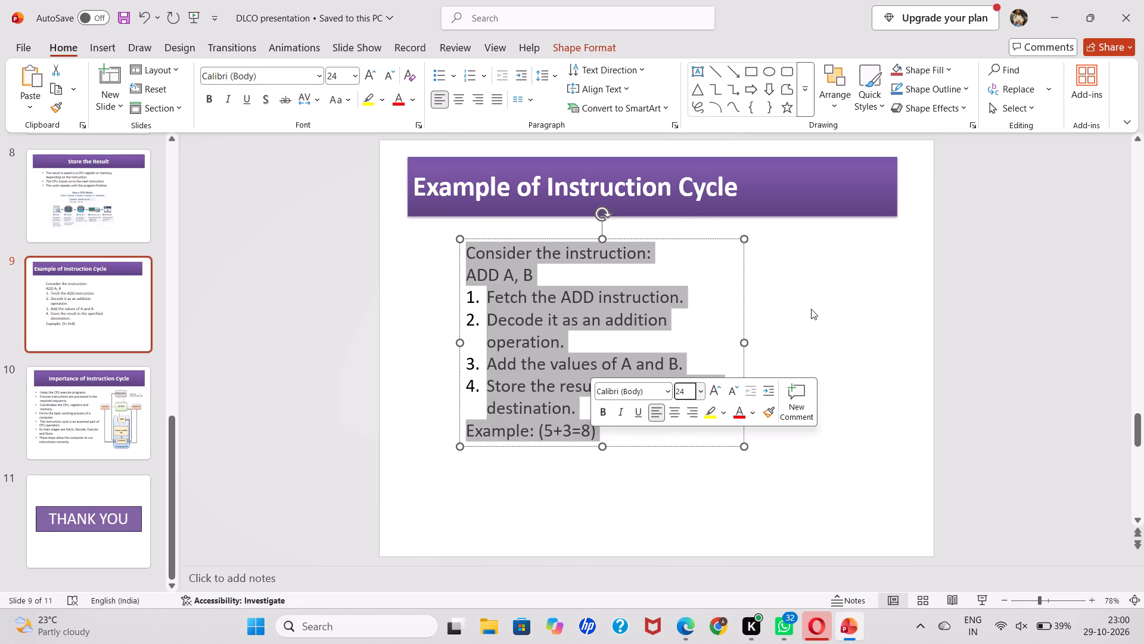
pyautogui.click(811, 309)
# Move the enlarged instruction text box on slide 9 further right and slightly up, centring it beneath the title banner.
pyautogui.click(514, 293)
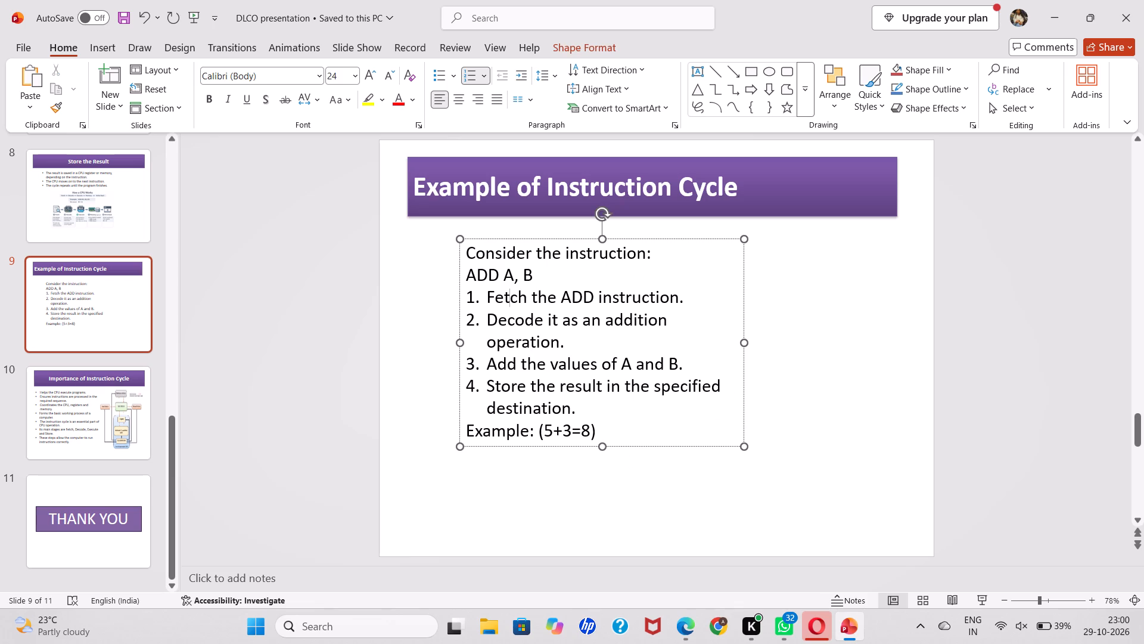
pyautogui.moveTo(628, 444); pyautogui.dragTo(658, 441)
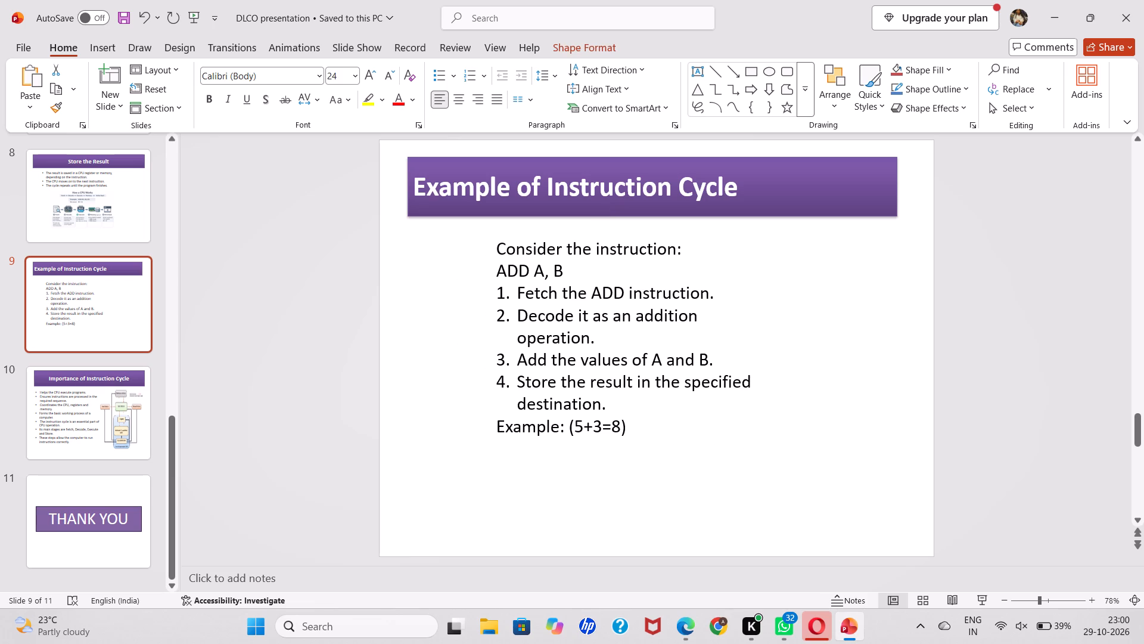
pyautogui.moveTo(658, 441); pyautogui.dragTo(677, 434)
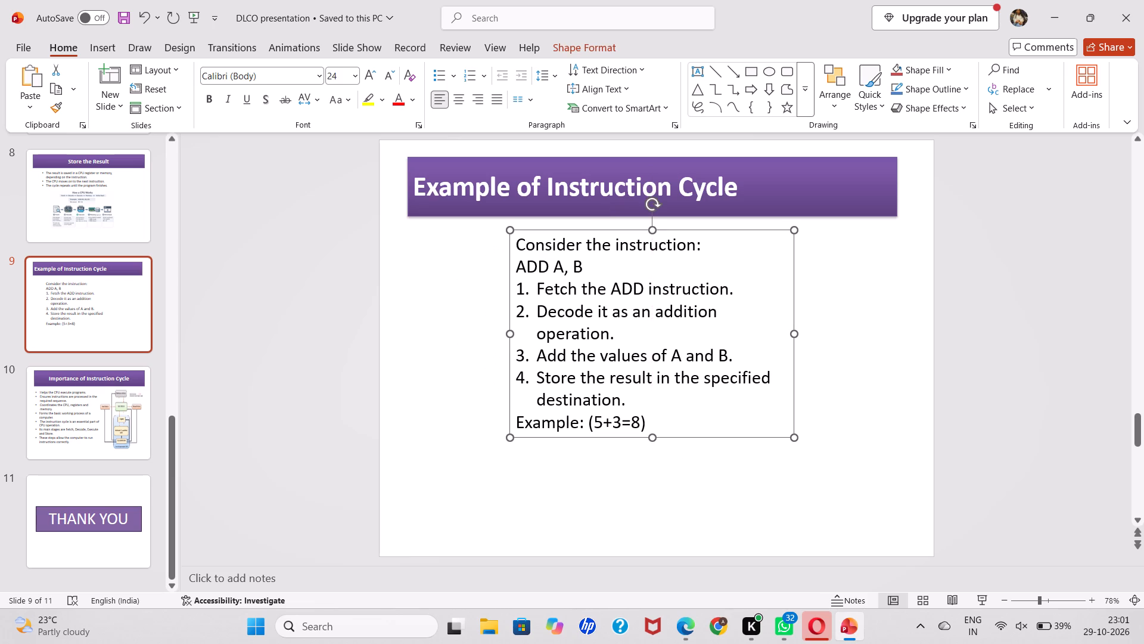
# Clear the formatting of the THANK YOU text on slide 11, and make it bold at font size 44.
pyautogui.click(125, 402)
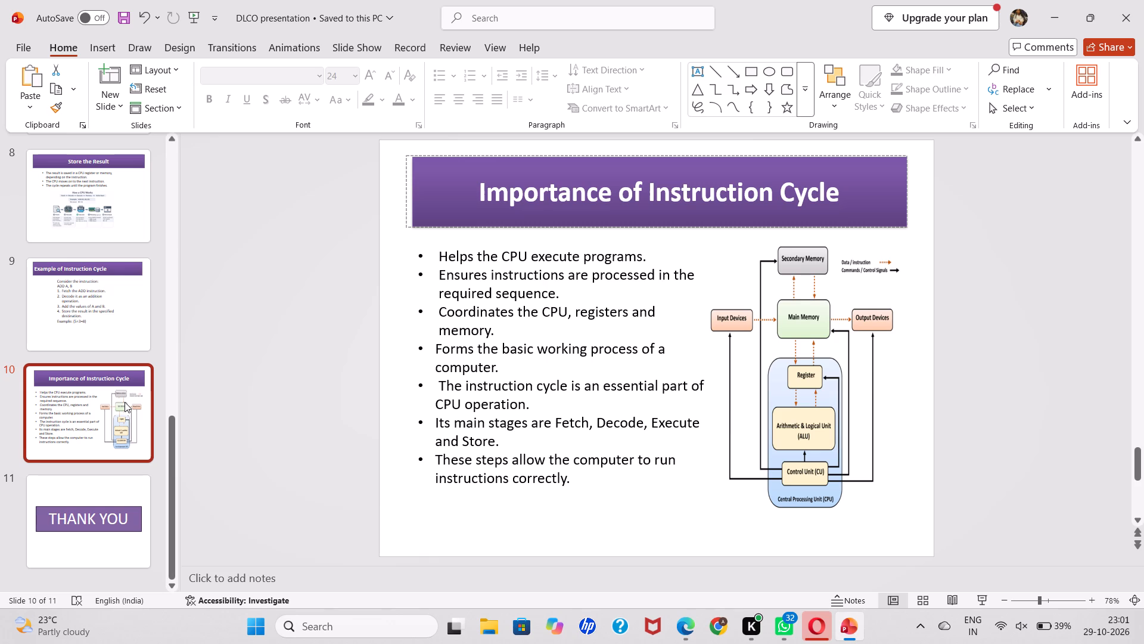
pyautogui.click(41, 498)
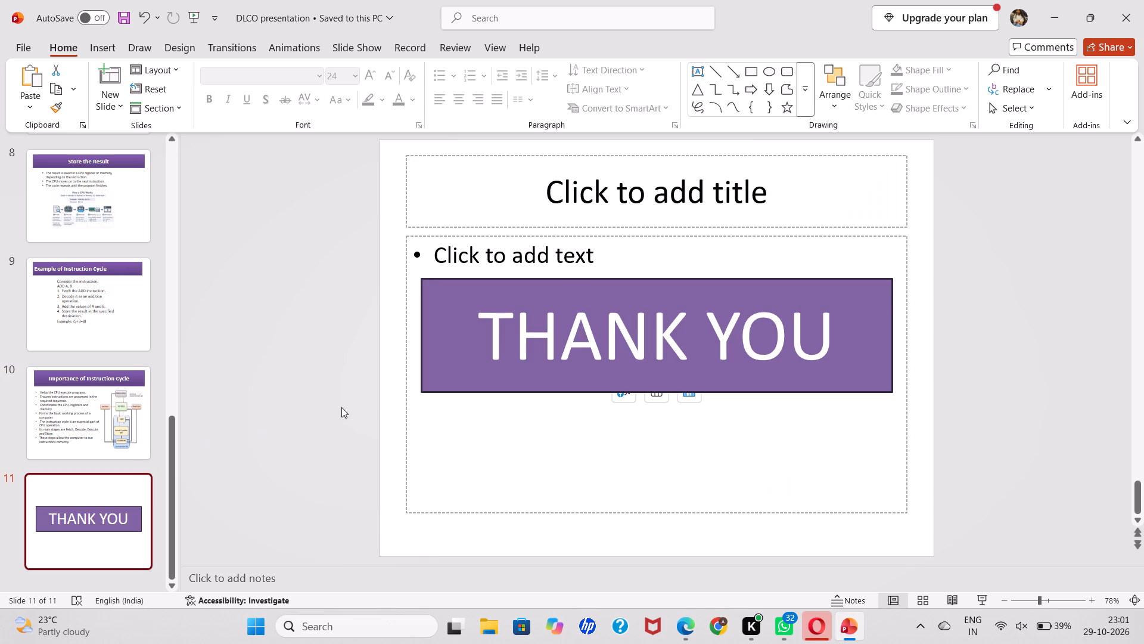
pyautogui.click(442, 354)
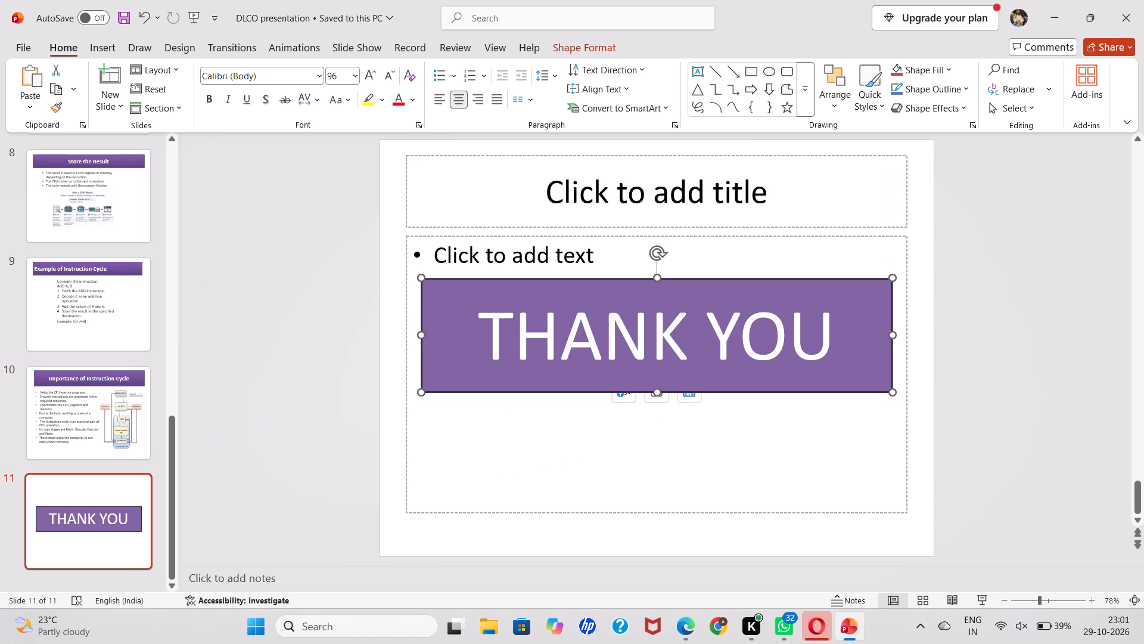
pyautogui.click(412, 78)
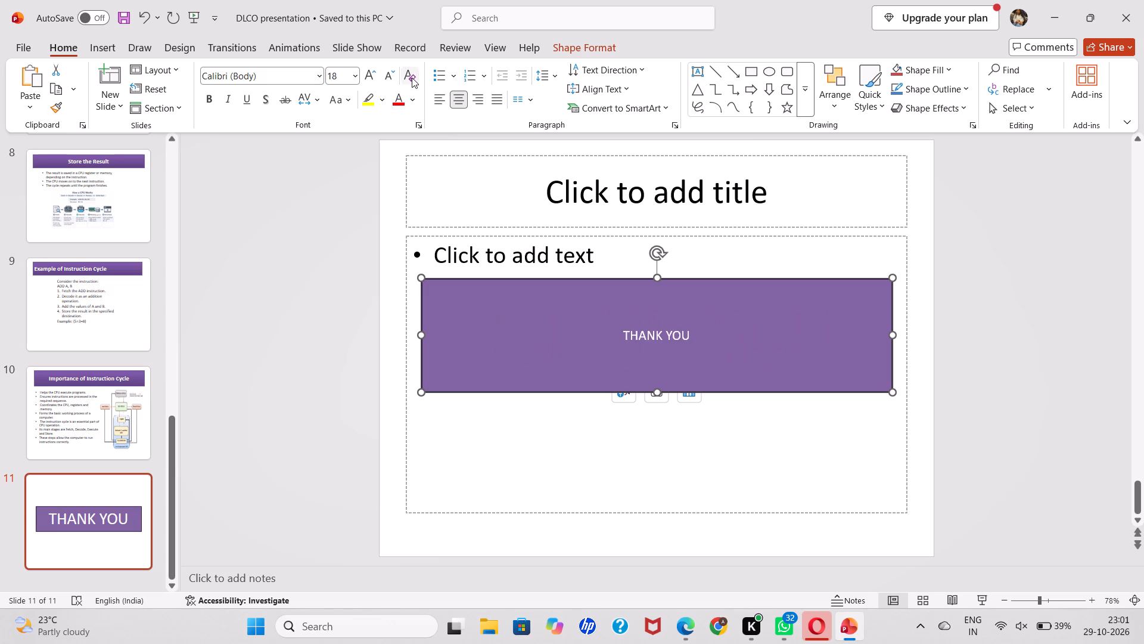
pyautogui.click(412, 78)
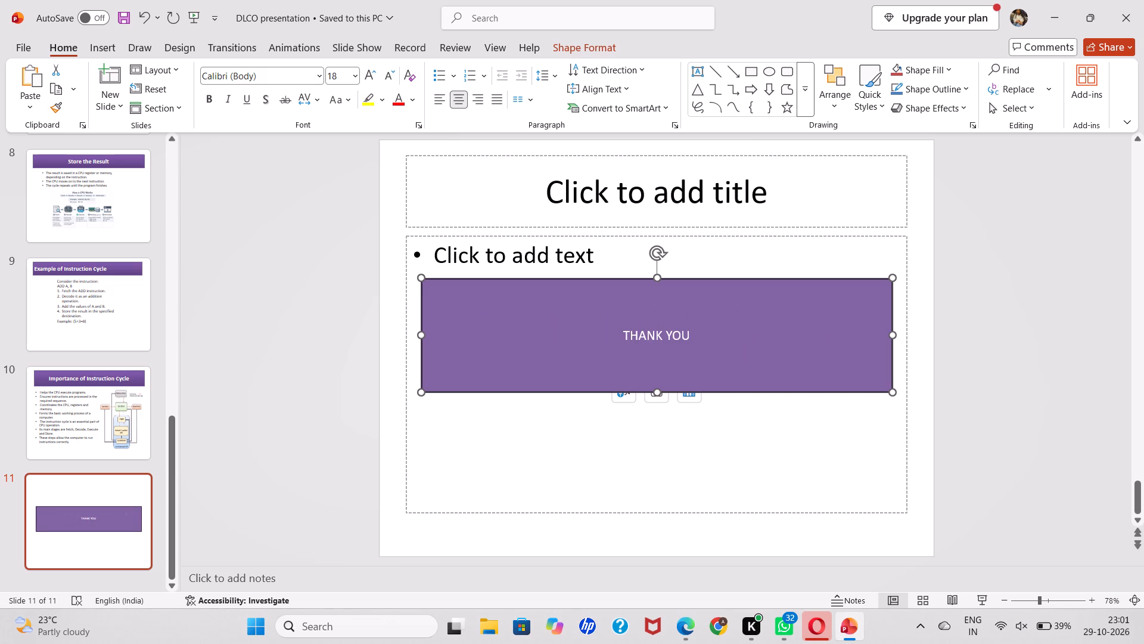
pyautogui.moveTo(624, 335); pyautogui.dragTo(690, 338)
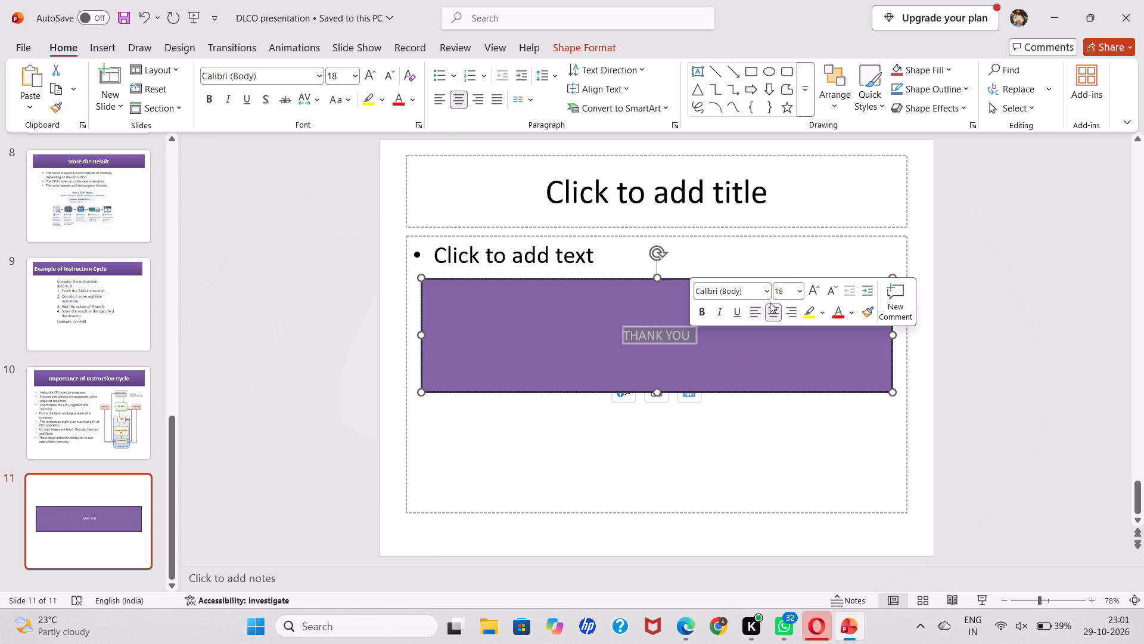
pyautogui.click(799, 294)
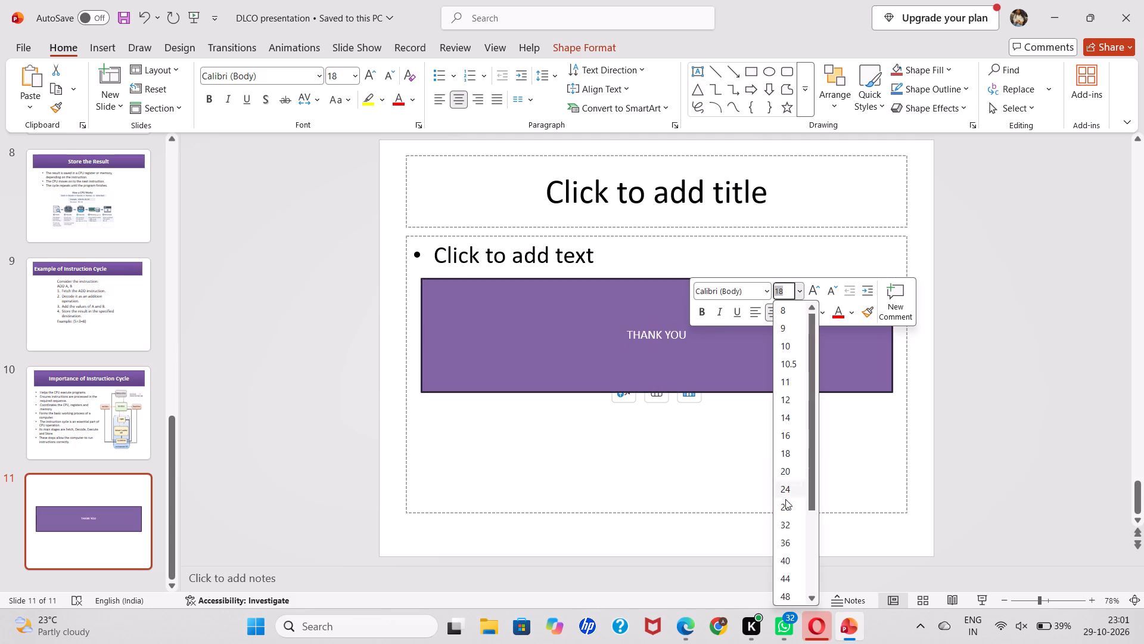
pyautogui.click(791, 577)
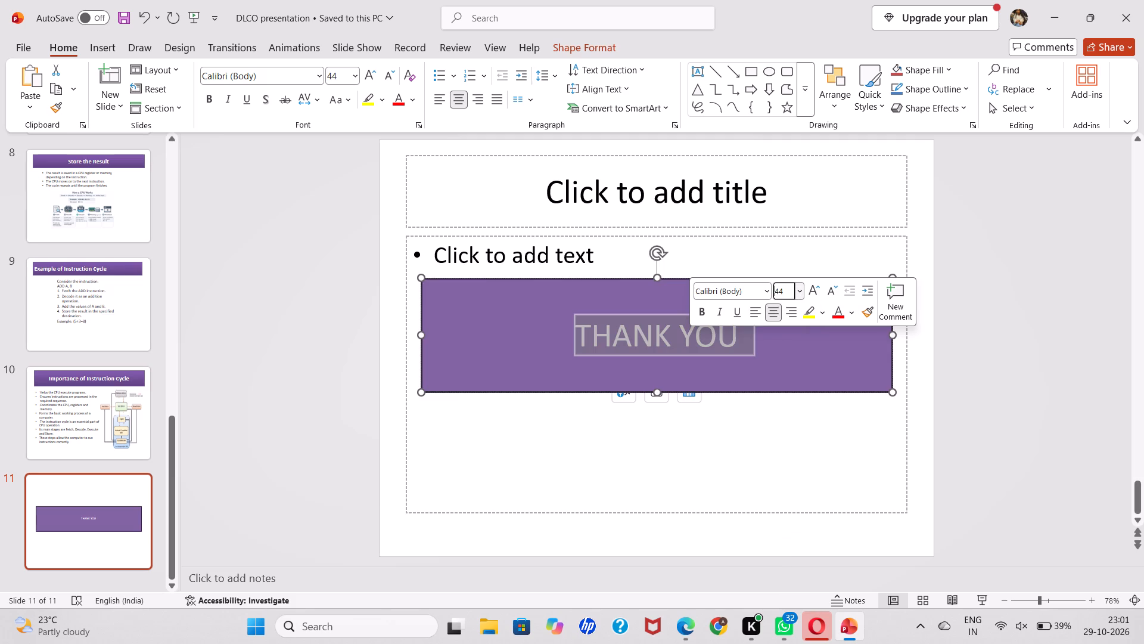
pyautogui.click(701, 312)
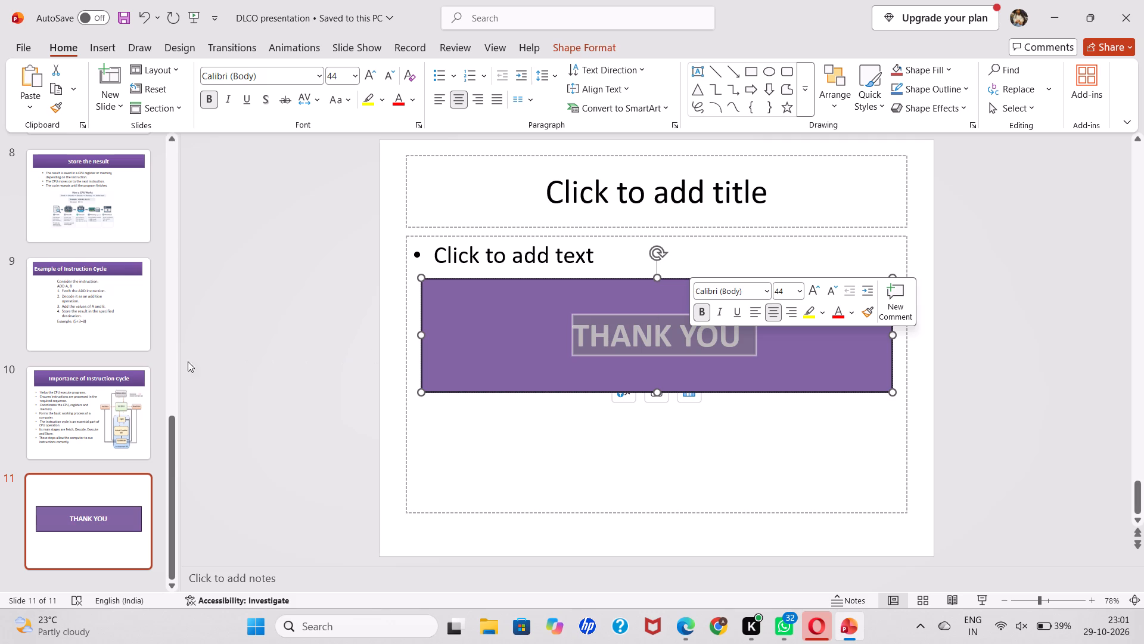
# Look back over slides 10 to 5, checking the title formatting and layout, including the Store the Result title on slide 8.
pyautogui.click(119, 385)
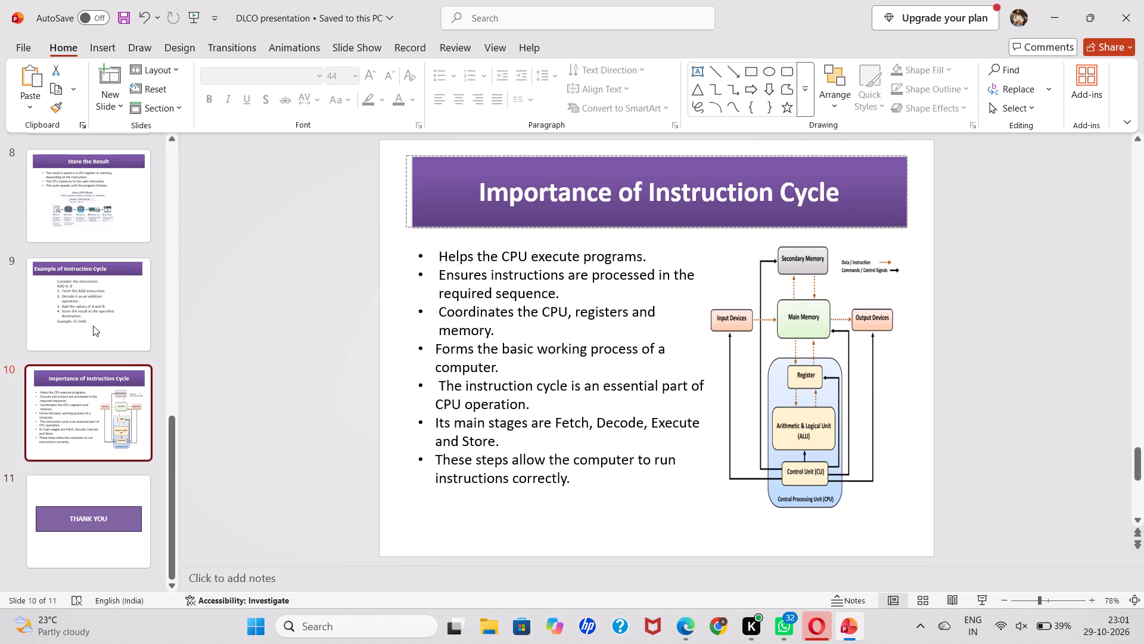
pyautogui.click(75, 295)
pyautogui.moveTo(75, 295); pyautogui.dragTo(73, 273)
pyautogui.click(73, 218)
pyautogui.scroll(1, 73, 219)
pyautogui.click(73, 219)
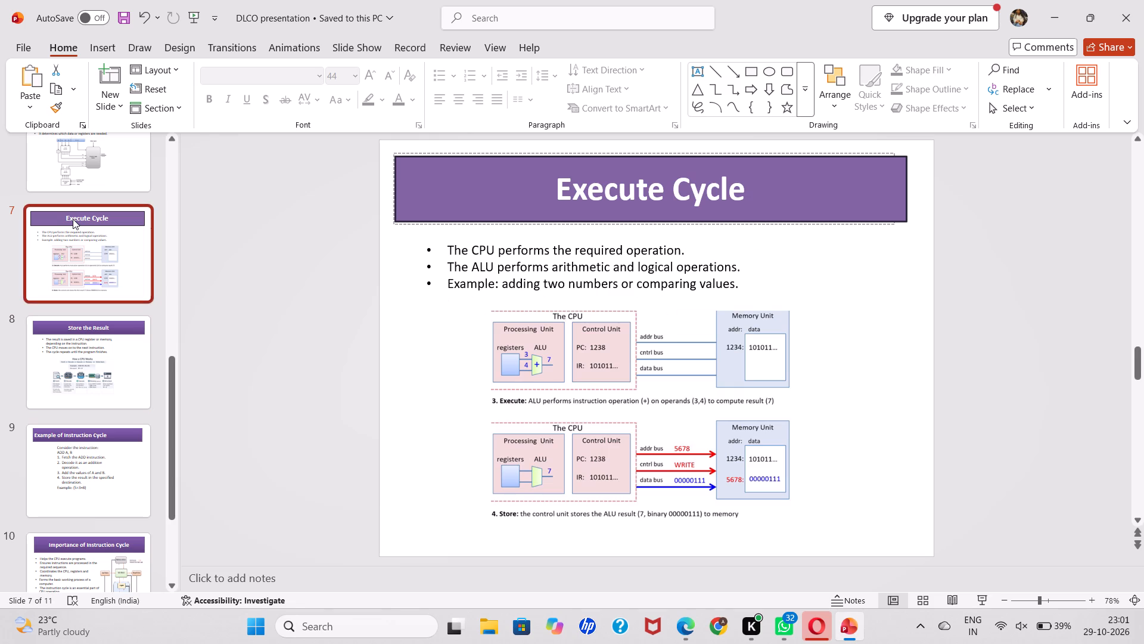
pyautogui.click(81, 335)
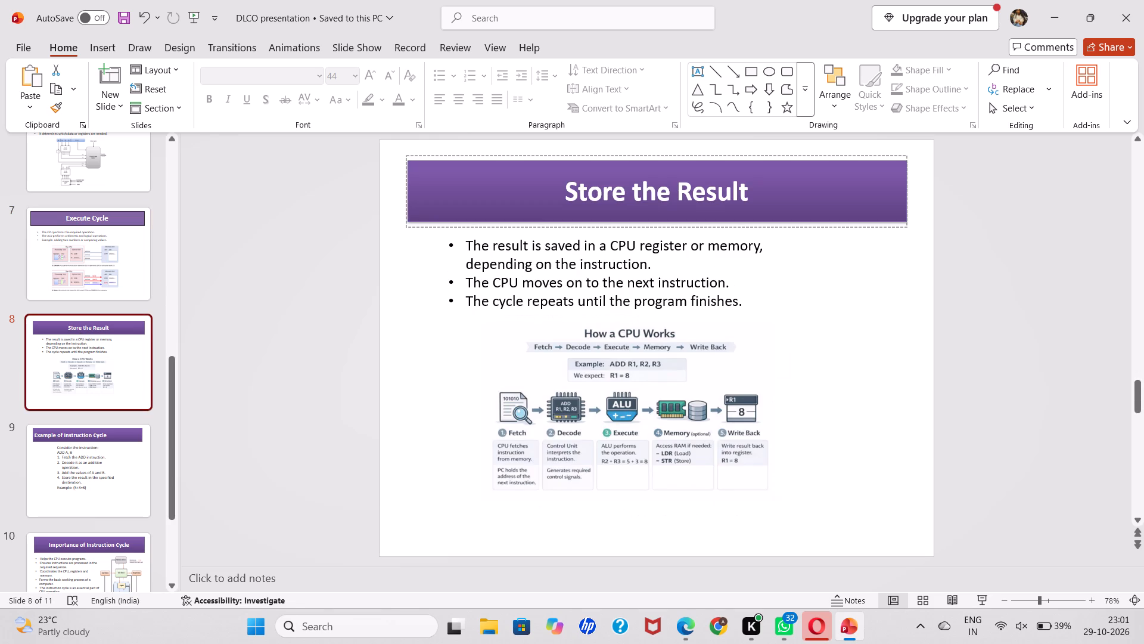
pyautogui.moveTo(567, 193); pyautogui.dragTo(621, 200)
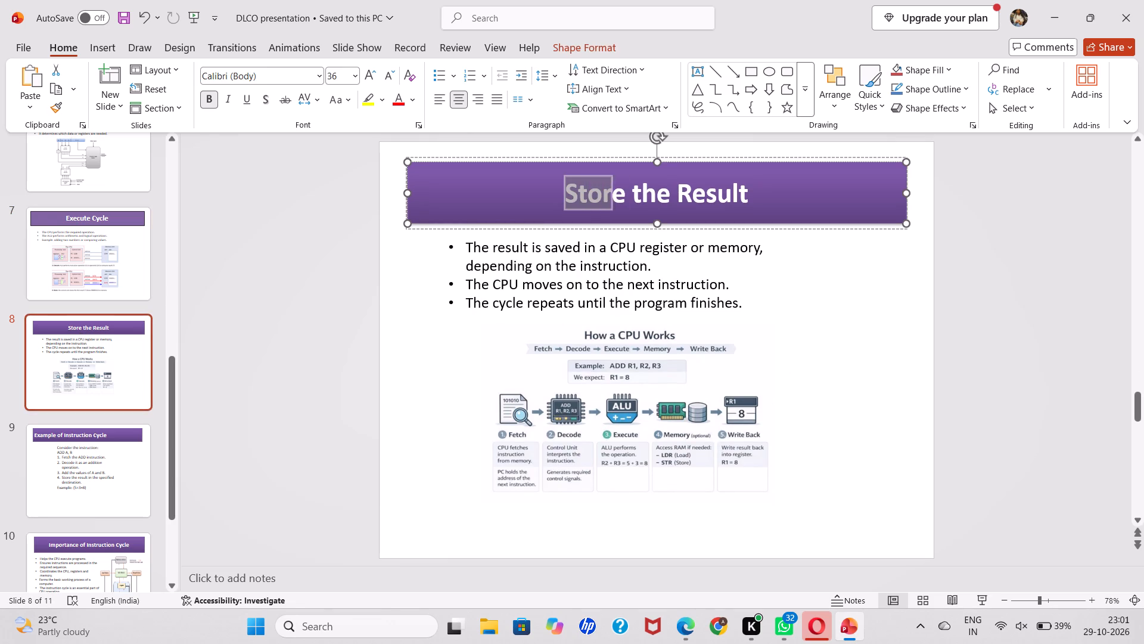
pyautogui.moveTo(621, 200); pyautogui.dragTo(754, 196)
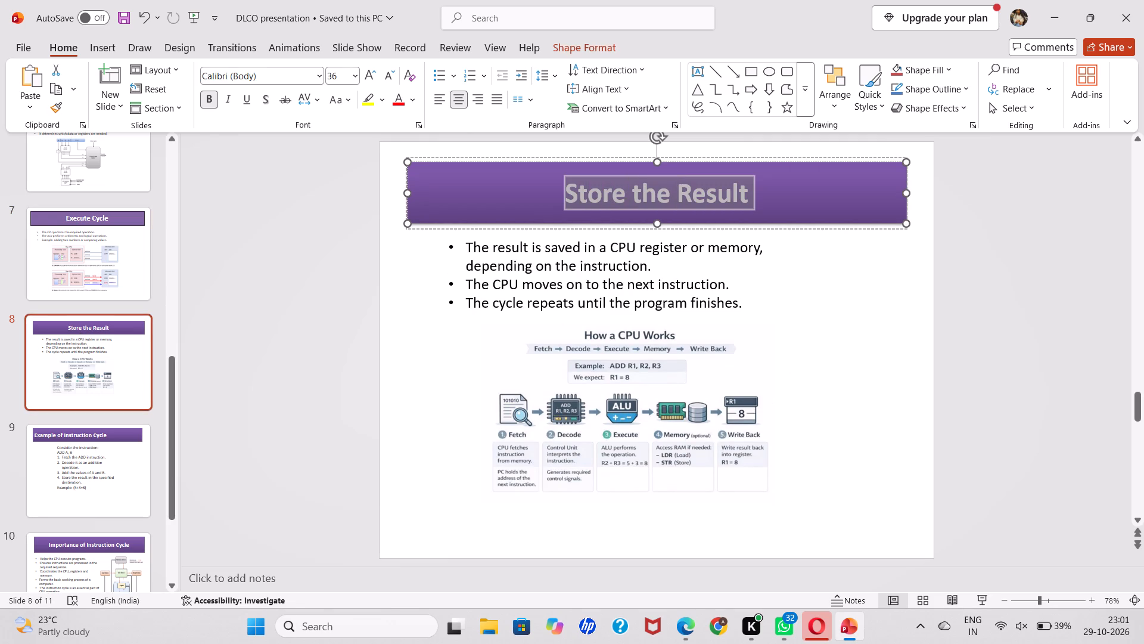
pyautogui.click(26, 466)
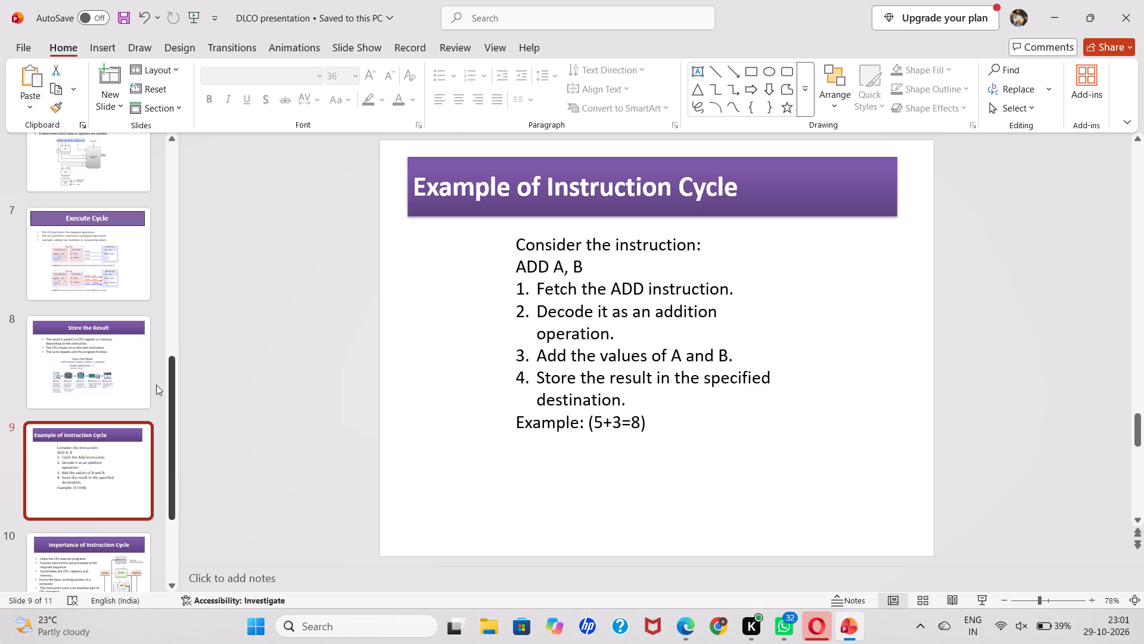
pyautogui.scroll(1, 107, 286)
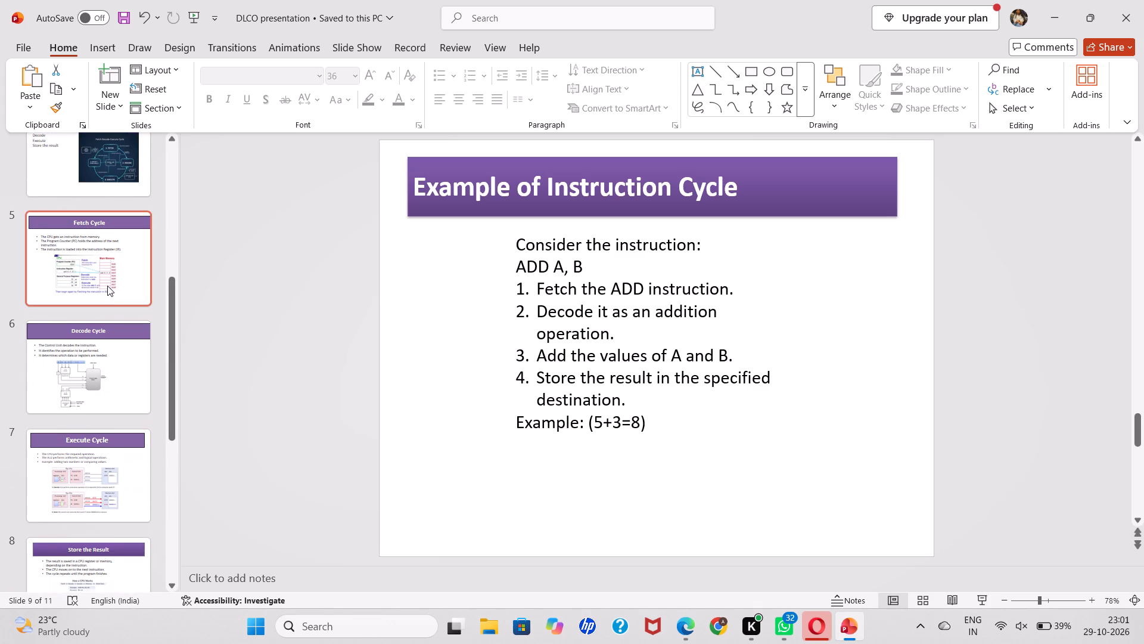
pyautogui.scroll(1, 107, 286)
pyautogui.click(107, 286)
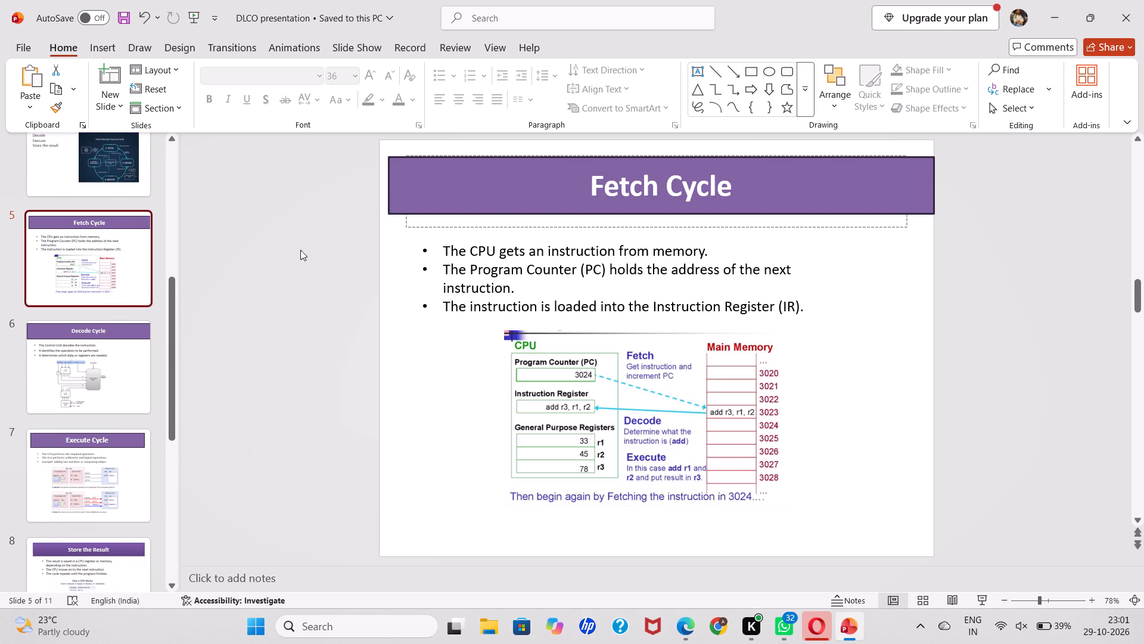
# Make the title Main Stages of Instruction Cycle on slide 4 bold.
pyautogui.scroll(1, 108, 274)
pyautogui.click(108, 274)
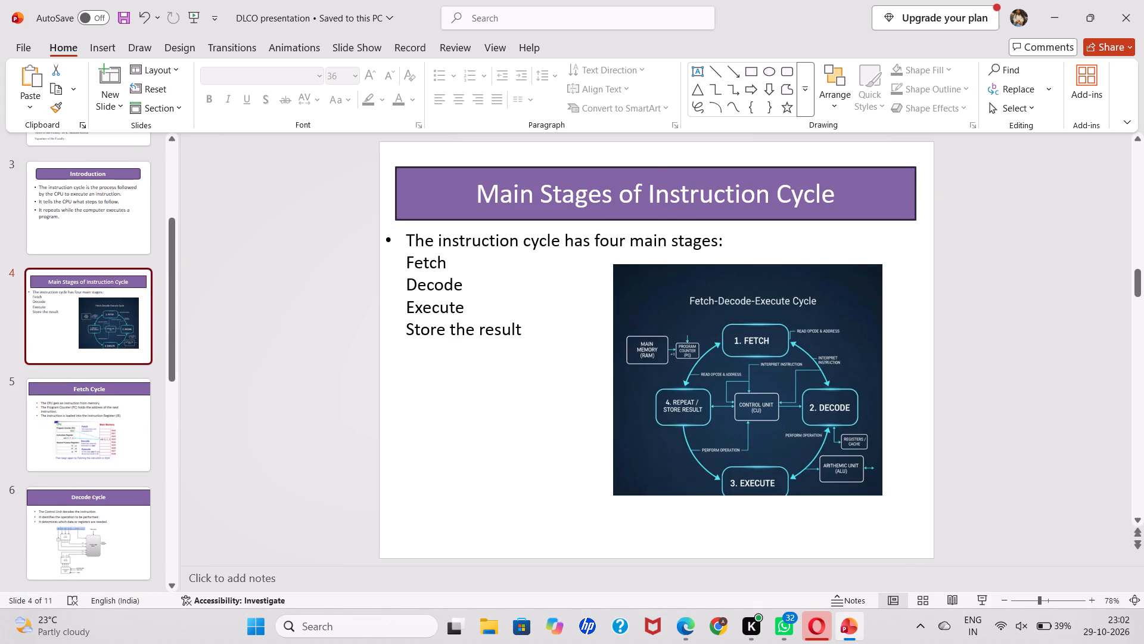
pyautogui.moveTo(481, 194); pyautogui.dragTo(789, 212)
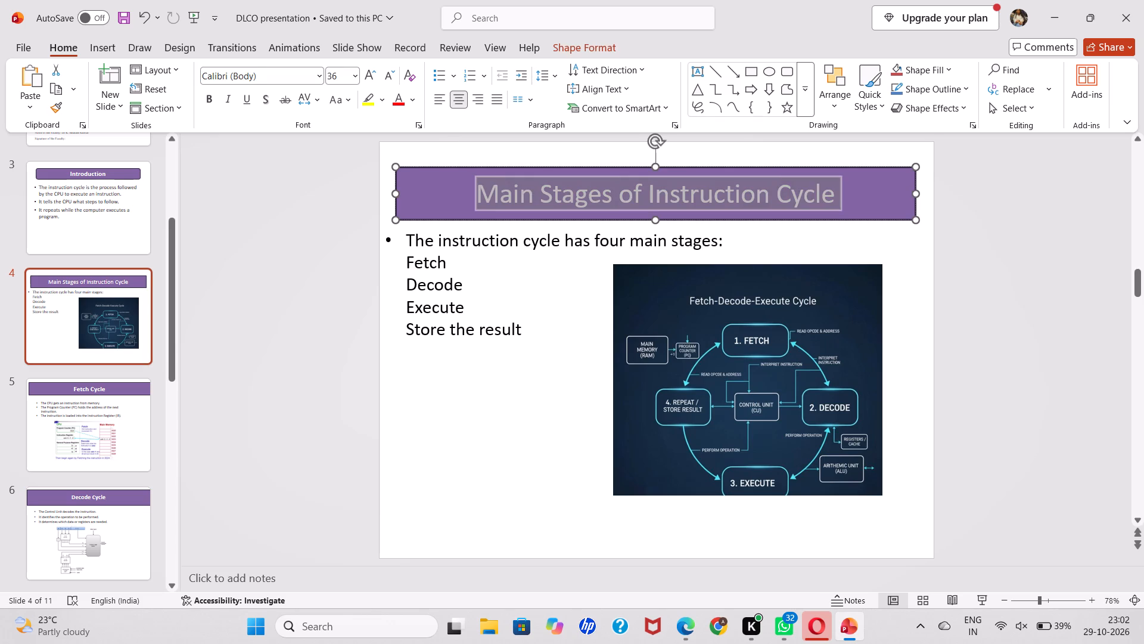
pyautogui.moveTo(789, 212); pyautogui.dragTo(789, 209)
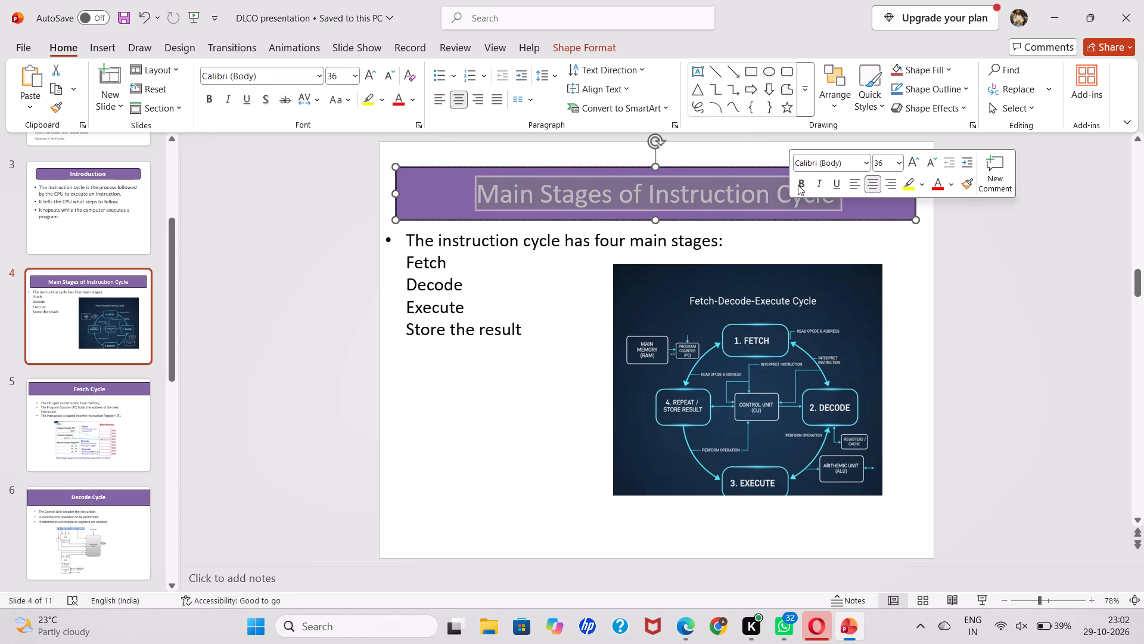
pyautogui.click(798, 185)
pyautogui.click(909, 267)
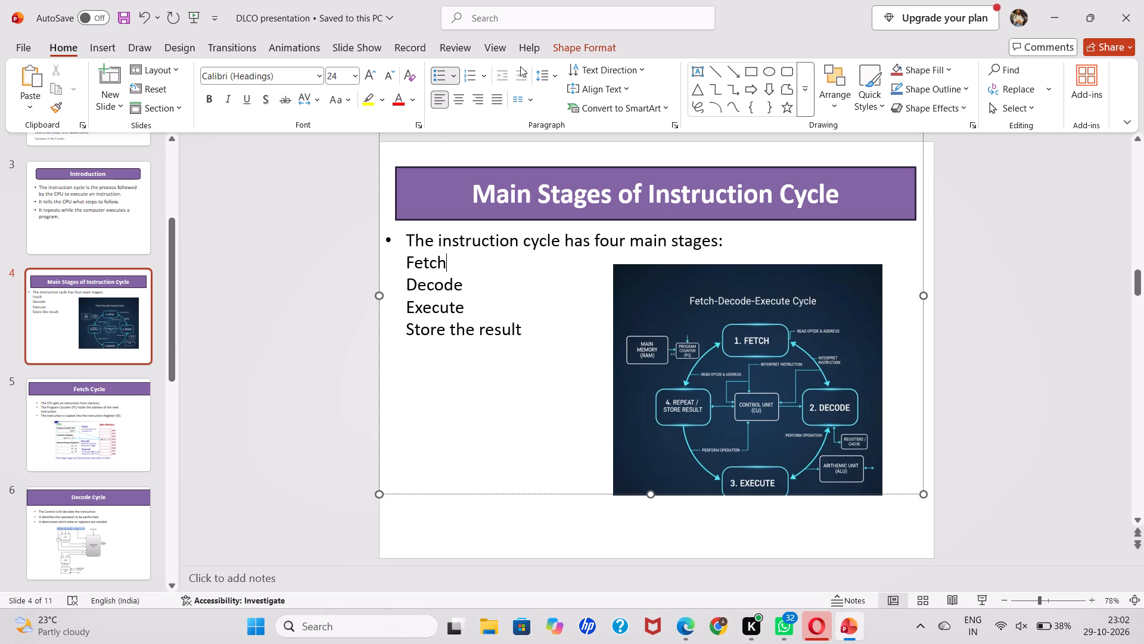
# Look over the Introduction slide, the university cover slide and the evaluation criteria slide to check their content and layout.
pyautogui.click(91, 190)
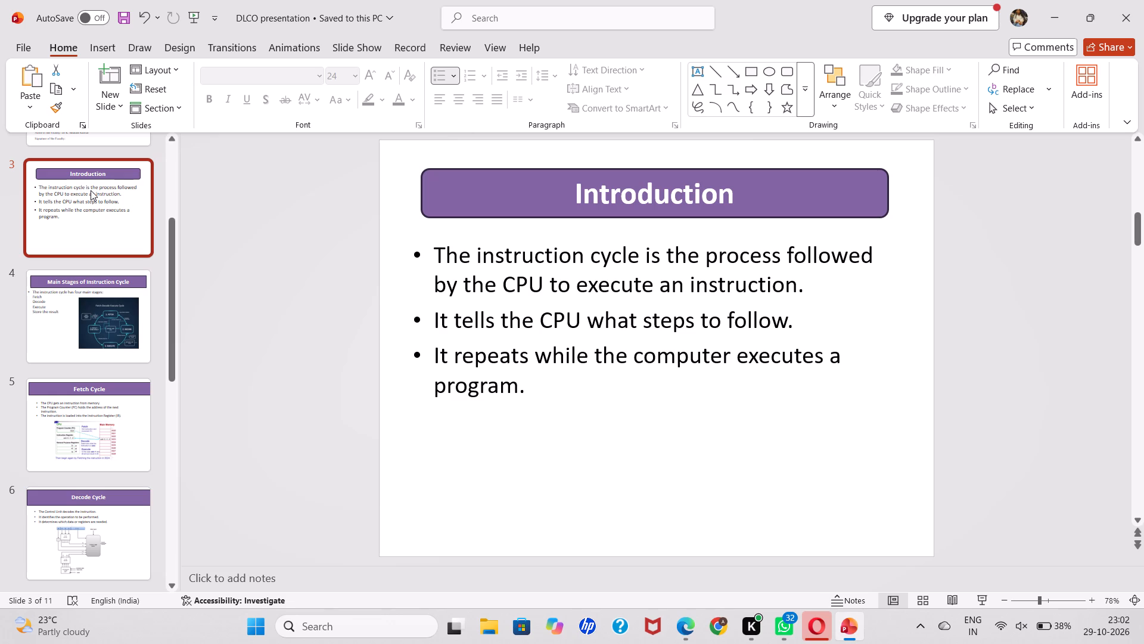
pyautogui.scroll(2, 88, 202)
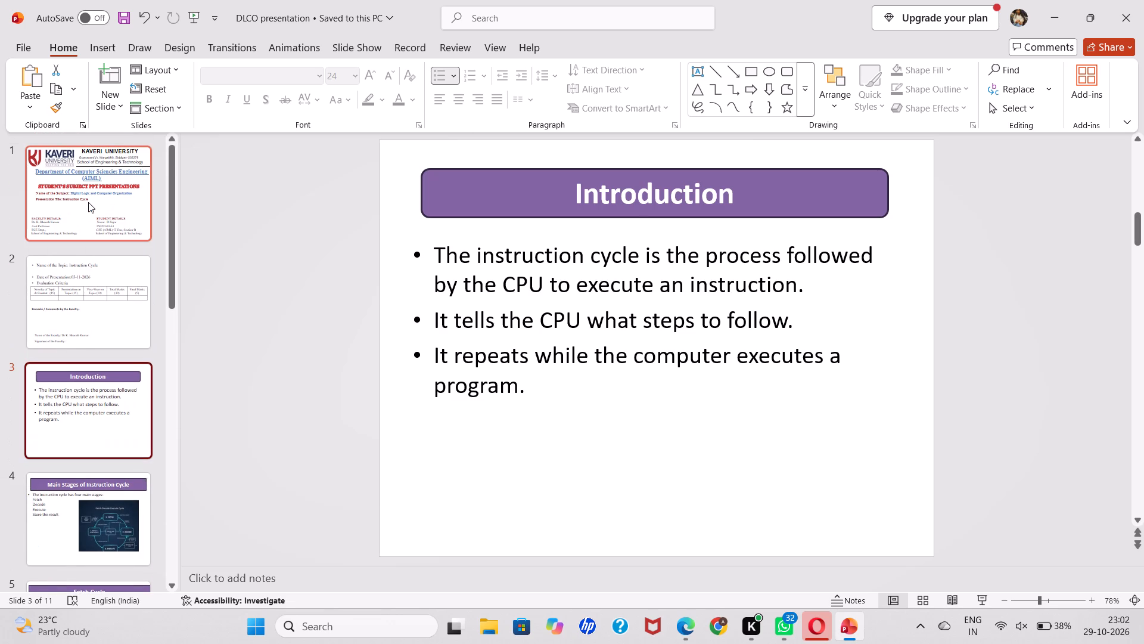
pyautogui.click(88, 202)
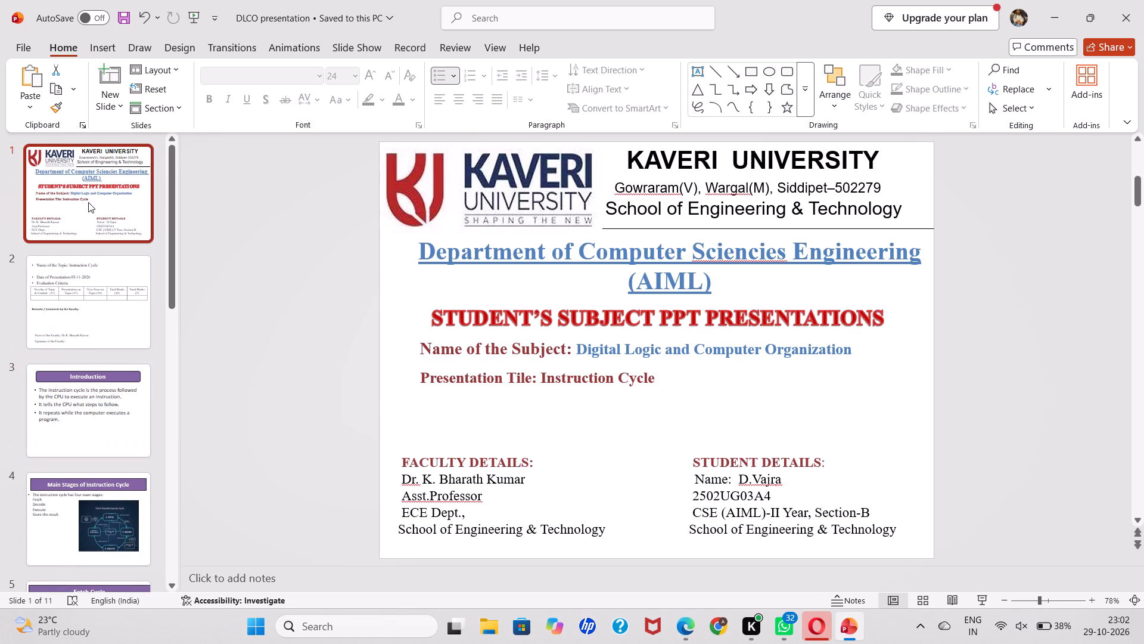
pyautogui.click(83, 280)
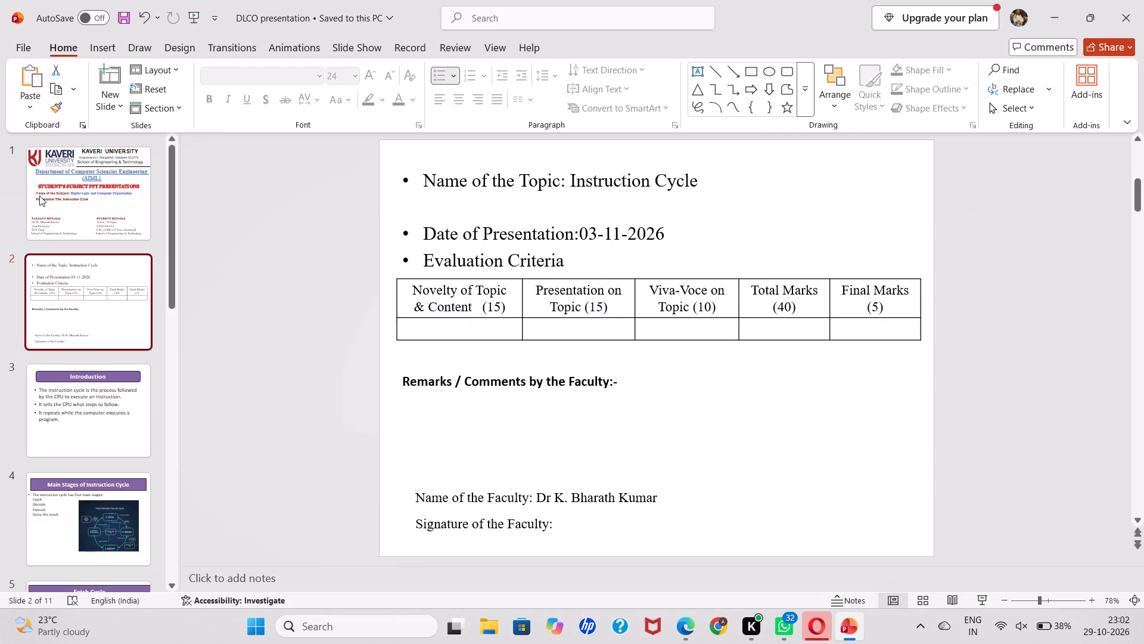
# Save the presentation to the Downloads folder on this PC as a PowerPoint Presentation named DLCO presentation.
pyautogui.click(32, 38)
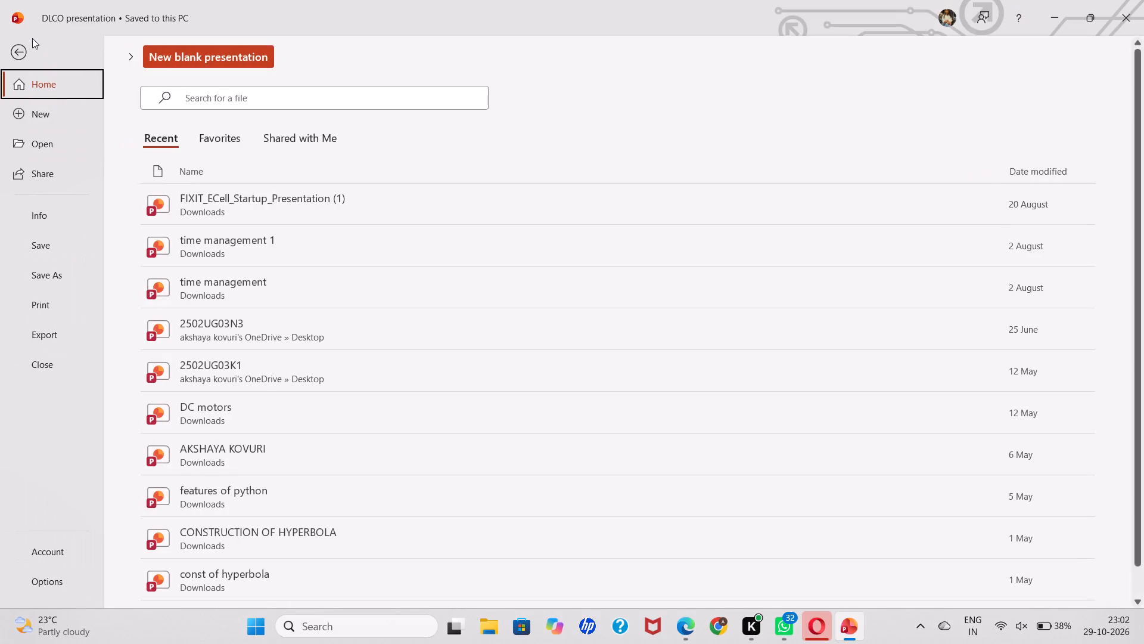
pyautogui.click(46, 275)
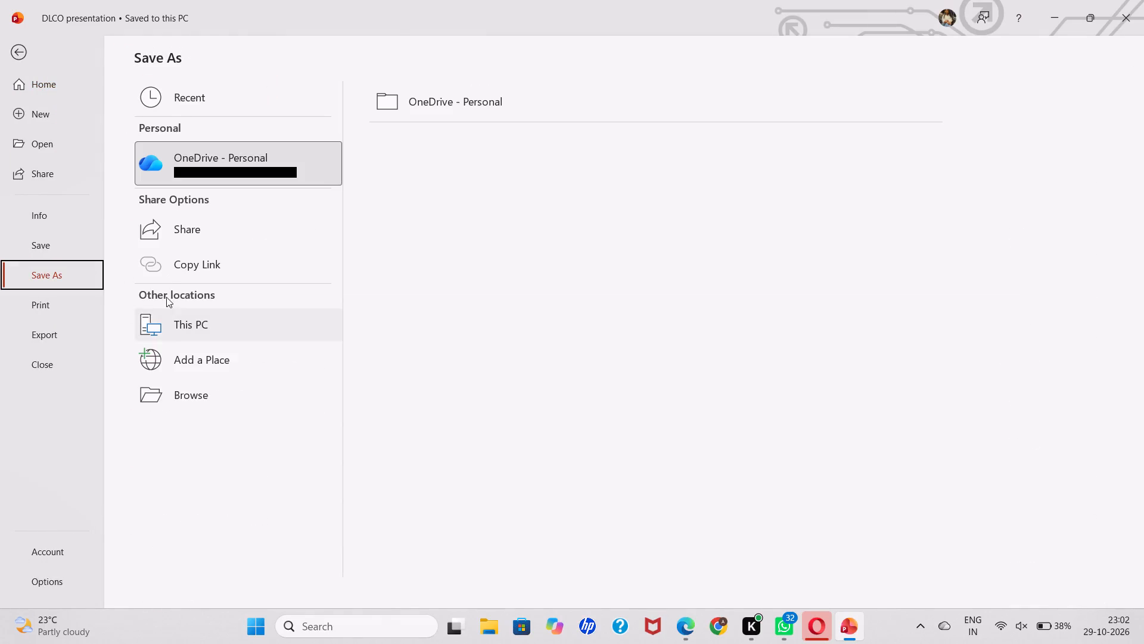
pyautogui.click(175, 334)
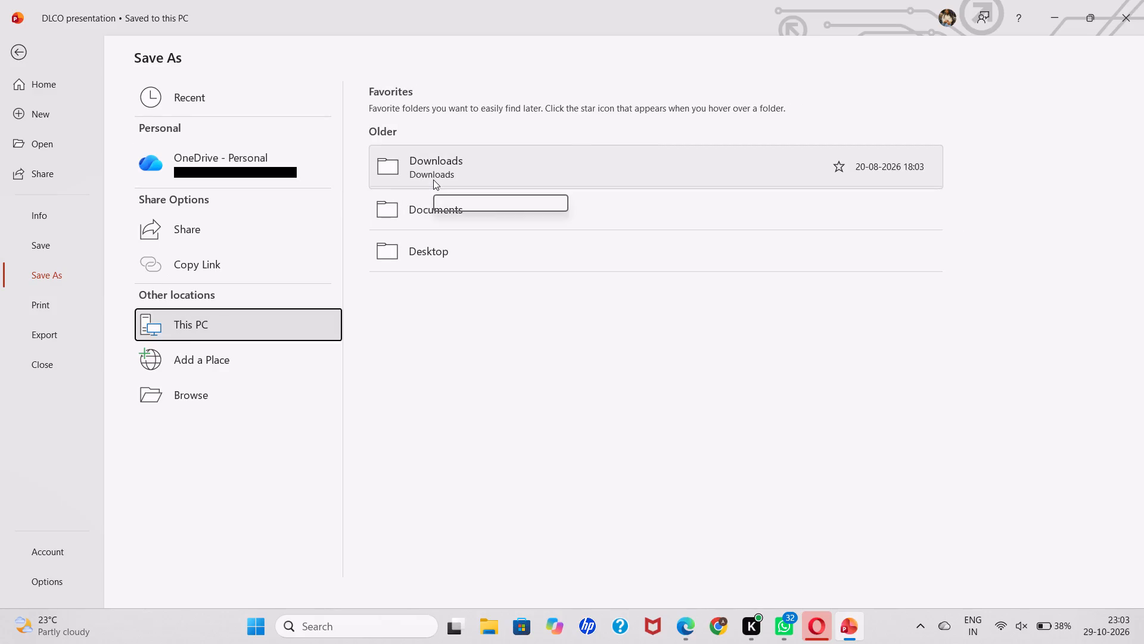
pyautogui.click(433, 179)
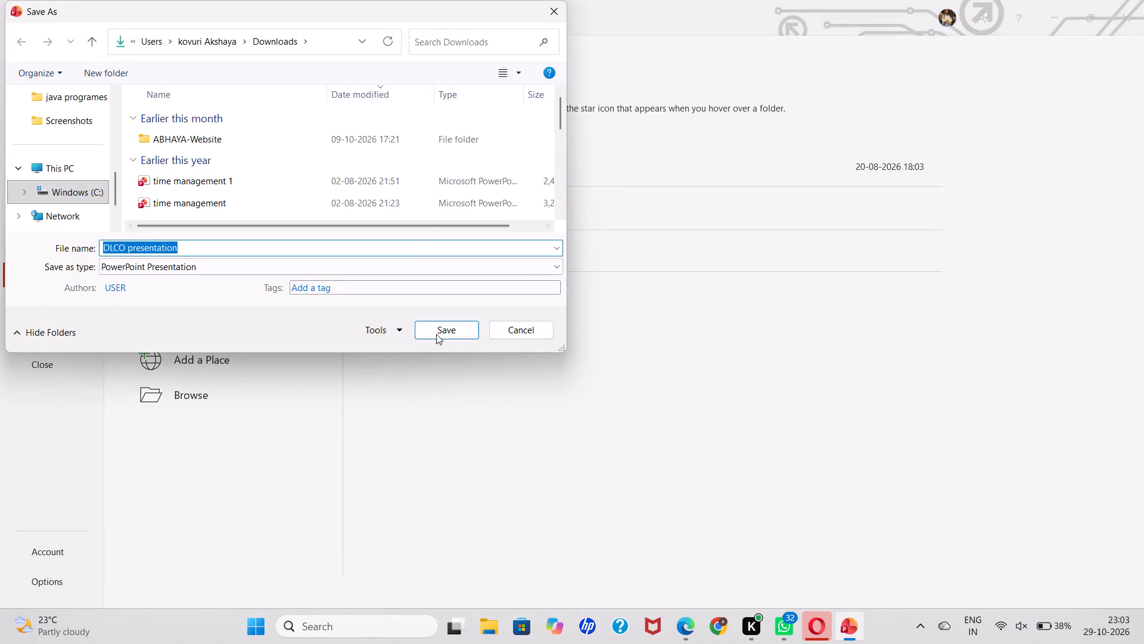
pyautogui.click(437, 334)
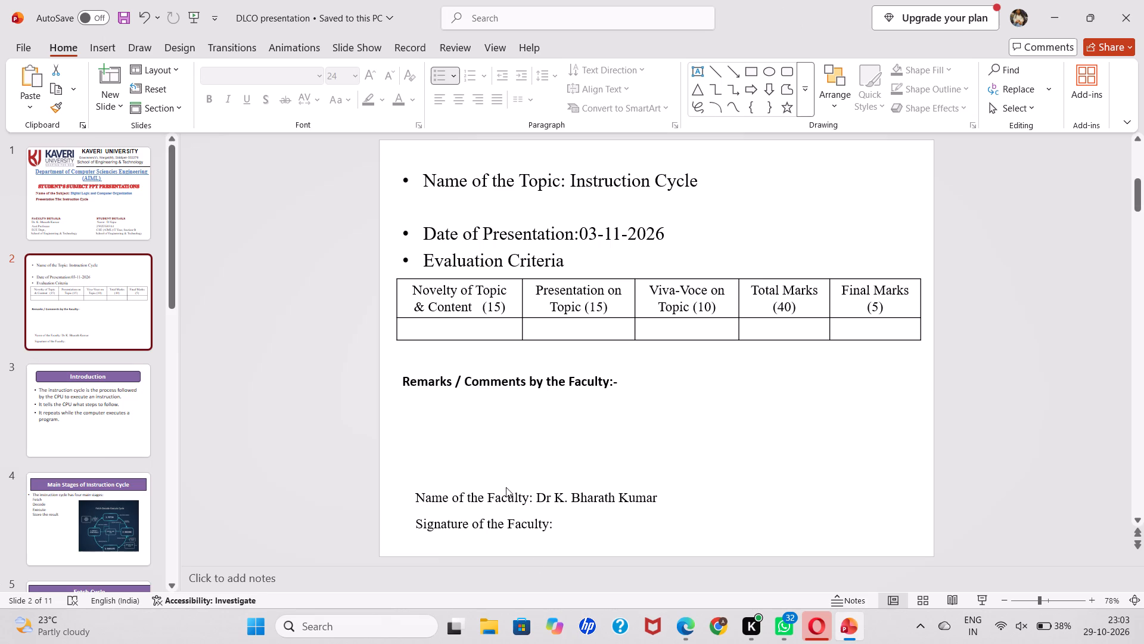
# Switch to File Explorer and open the recent DLCO presentation saved in Downloads.
pyautogui.click(496, 628)
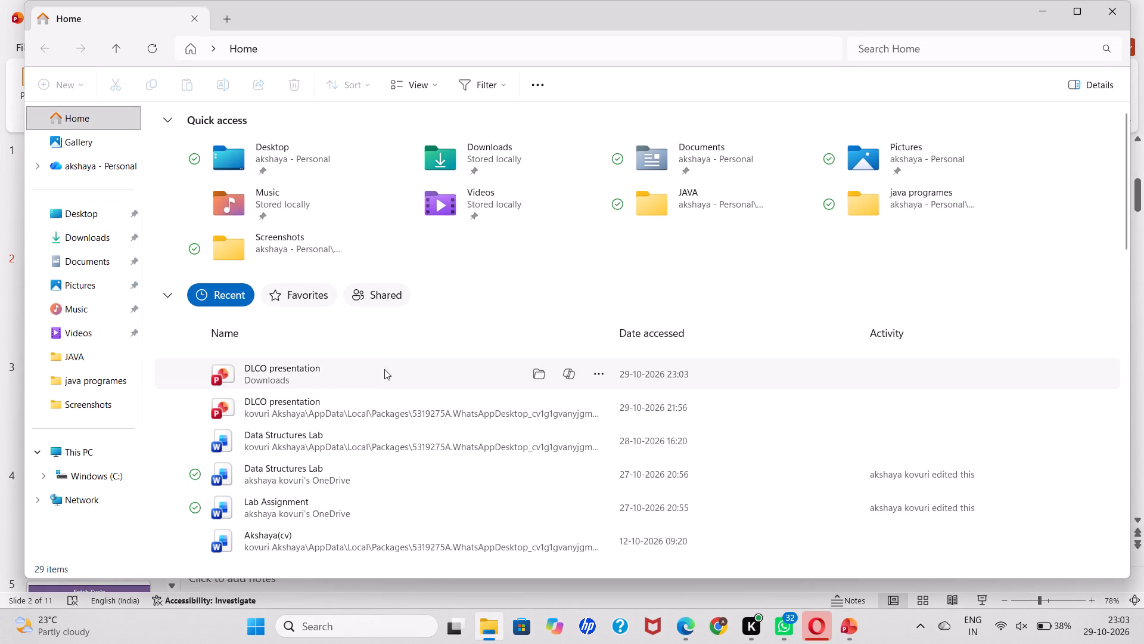
pyautogui.click(384, 369)
pyautogui.doubleClick(384, 369)
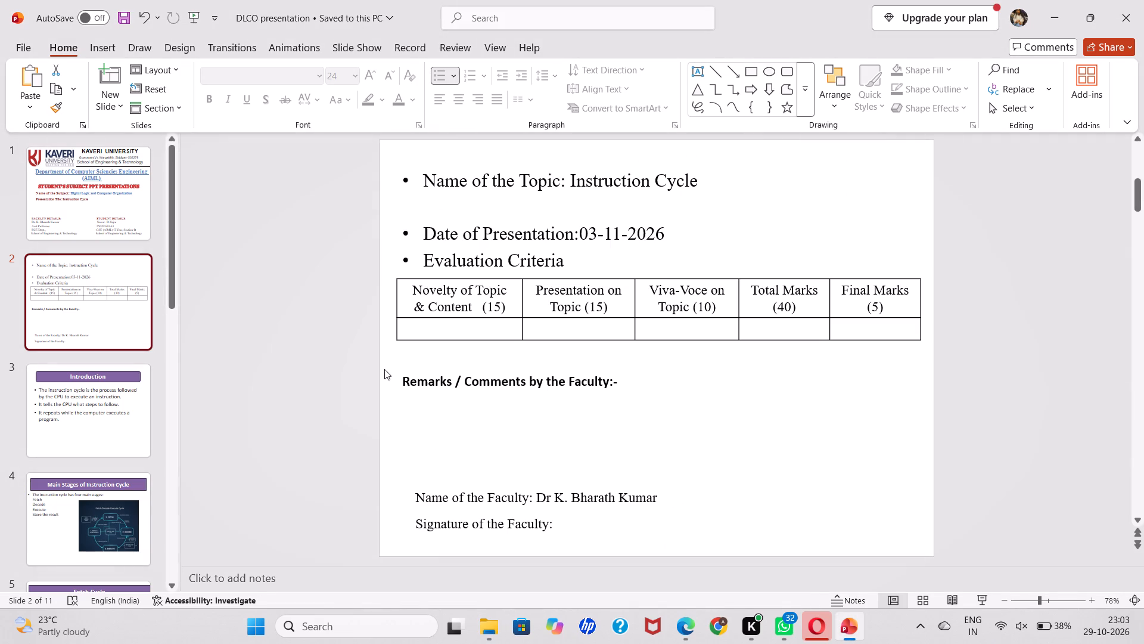
# Return to File Explorer and start sharing the DLCO presentation file from Downloads.
pyautogui.click(493, 626)
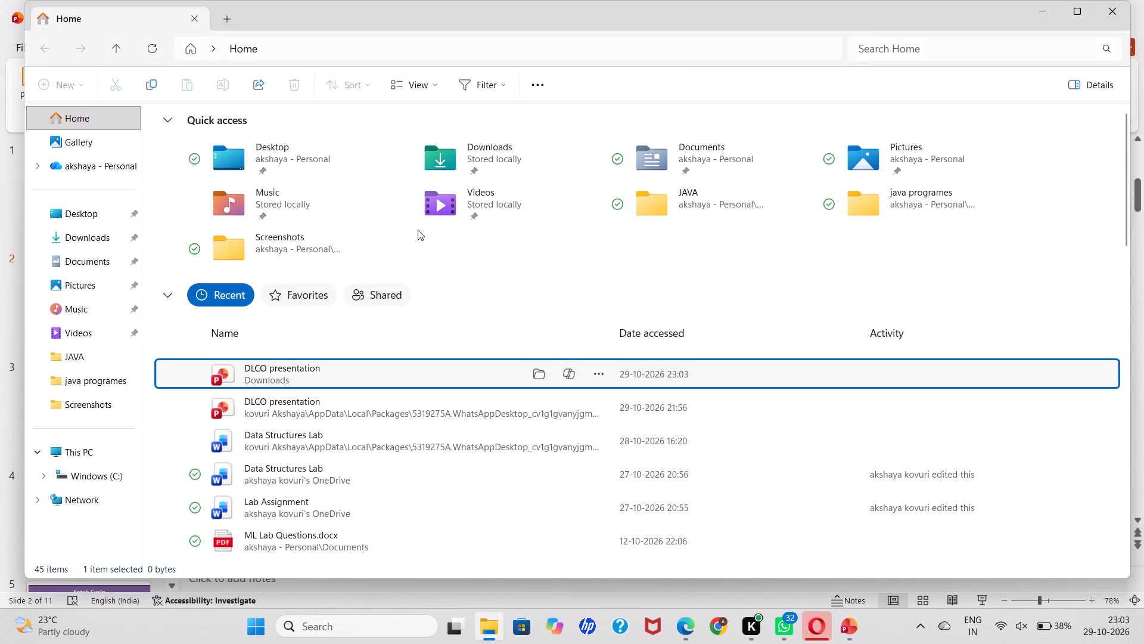
pyautogui.click(253, 87)
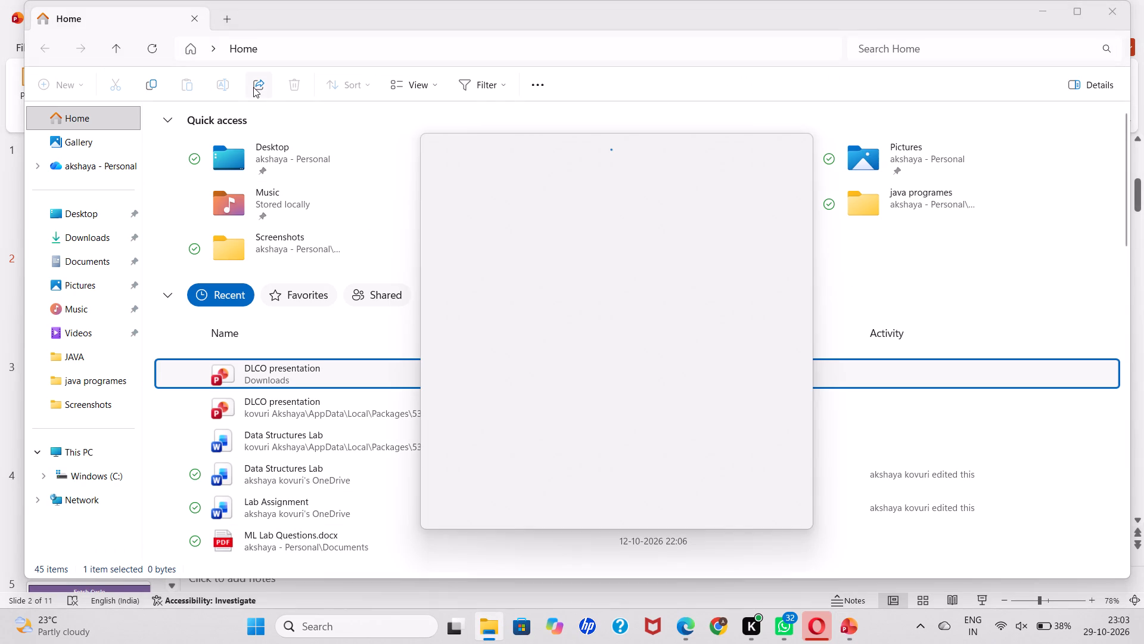
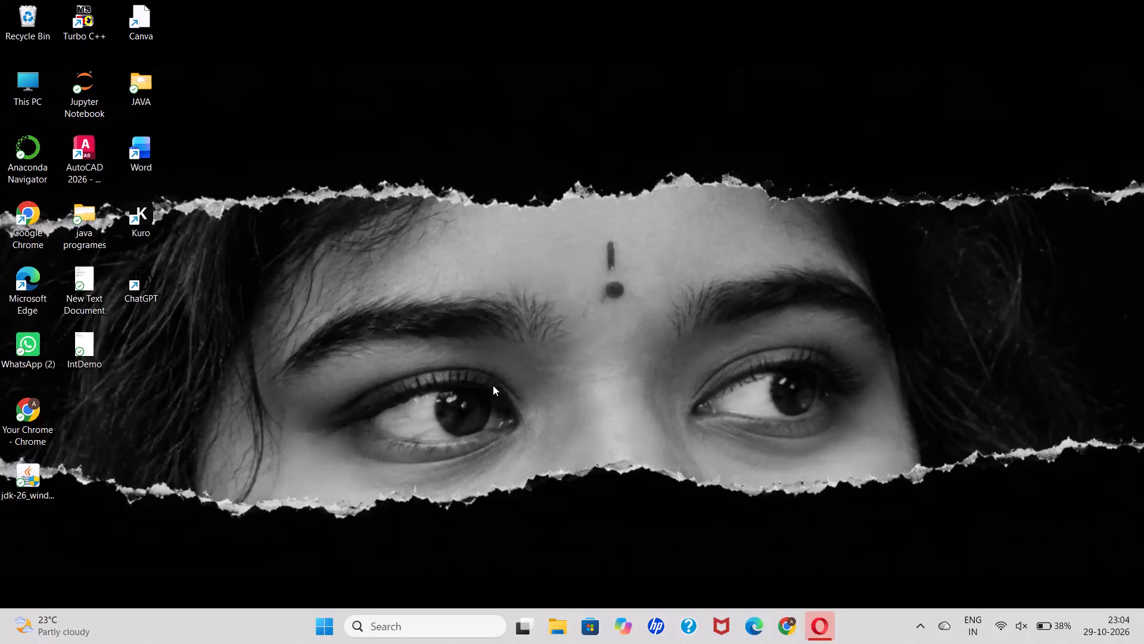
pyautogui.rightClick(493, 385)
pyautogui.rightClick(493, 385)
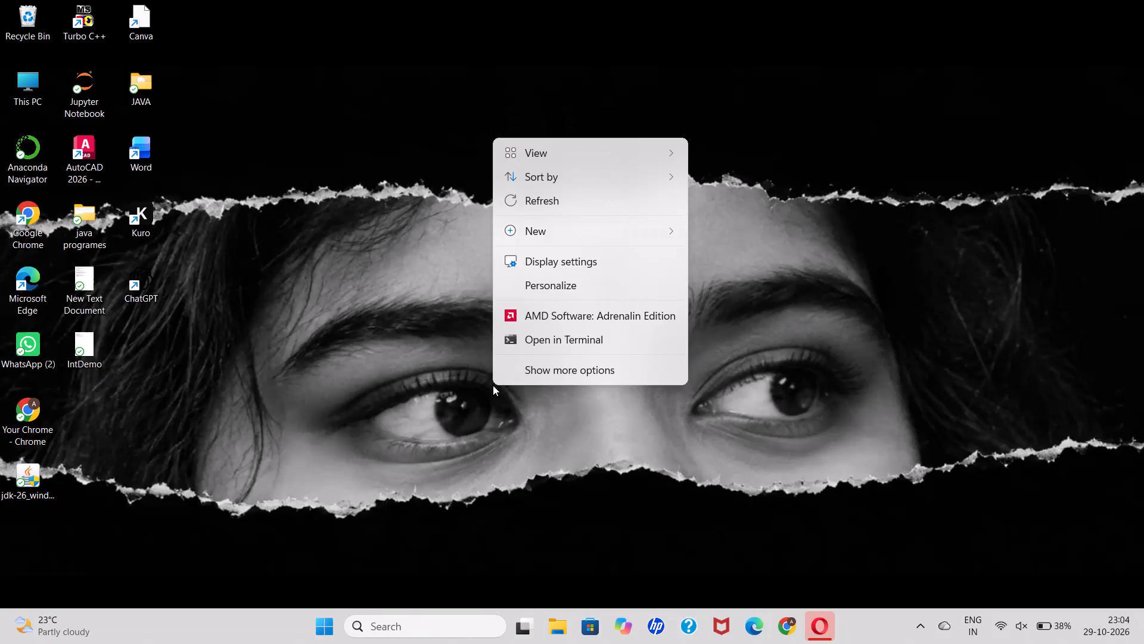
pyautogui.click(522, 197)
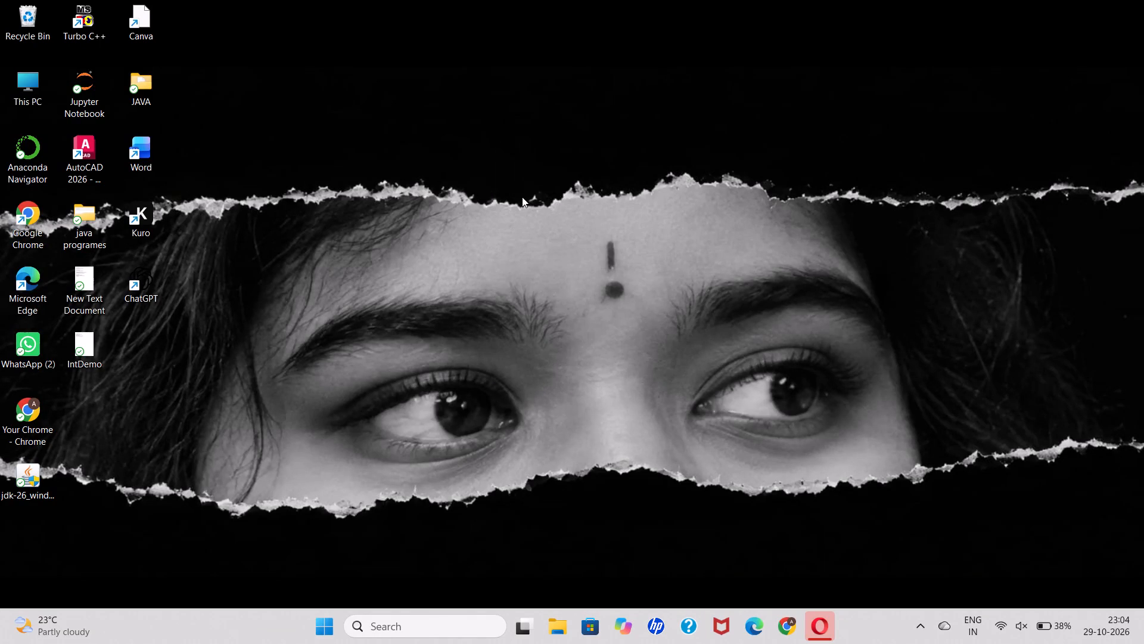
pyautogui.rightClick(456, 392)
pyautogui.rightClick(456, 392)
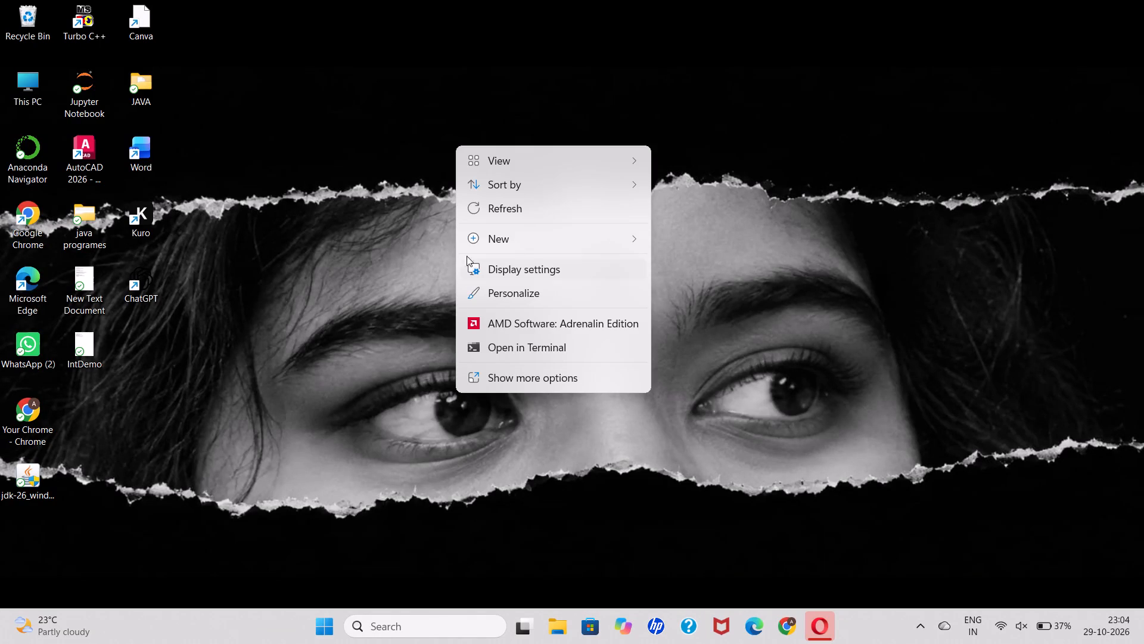